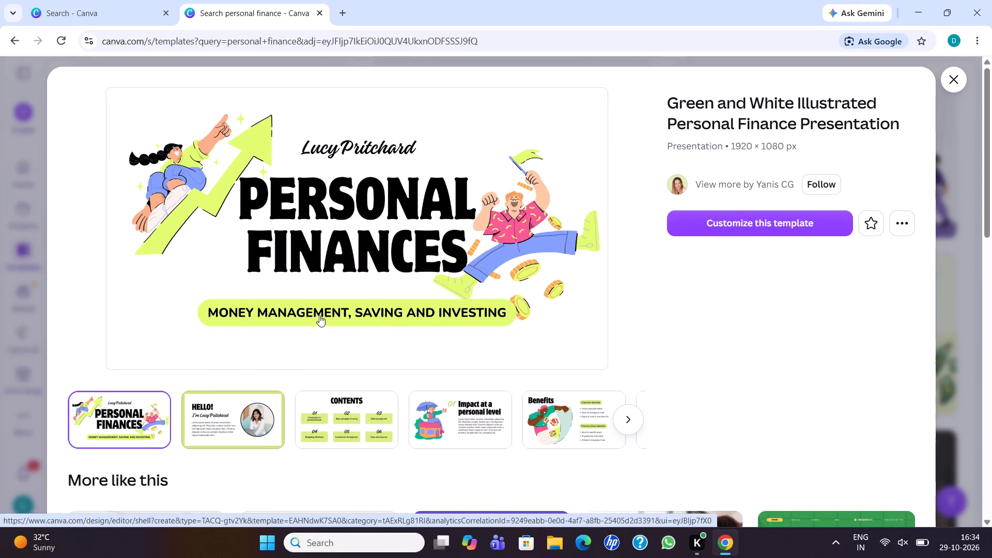
Open the Green and White Illustrated Personal Finance Presentation template for customizing.
click(703, 234)
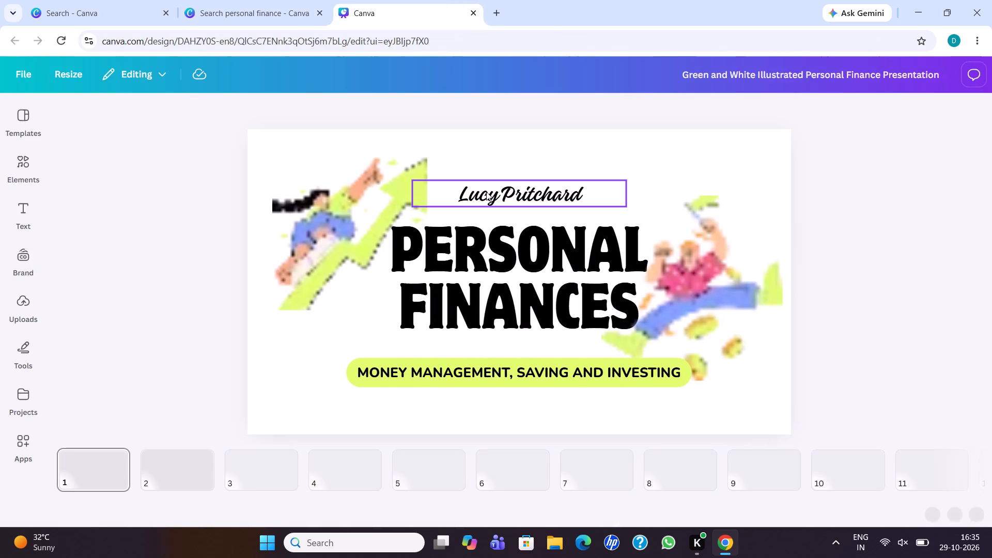
Delete the presenter name text above the title on the cover slide and dismiss the Wi-Fi scanner notification.
click(588, 194)
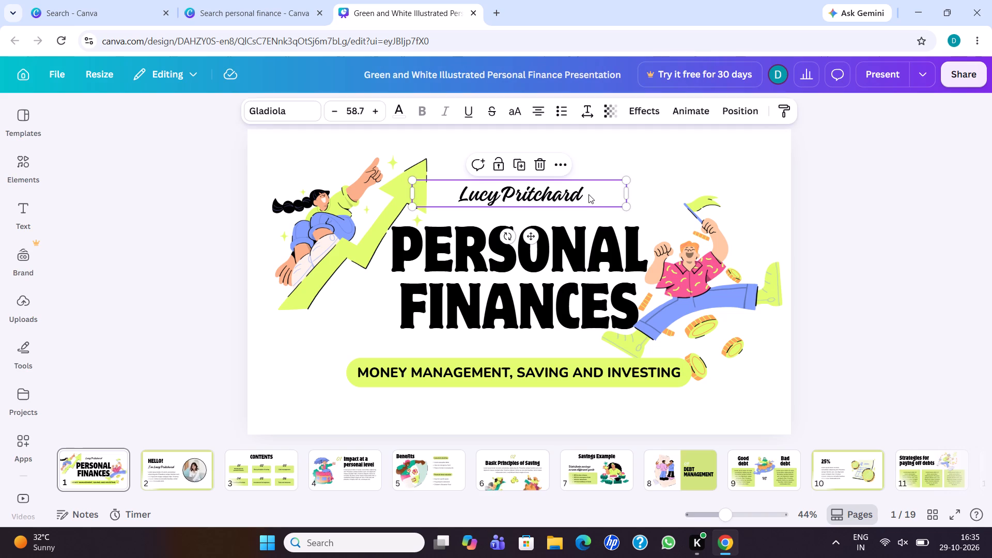
drag(452, 188, 455, 188)
drag(455, 188, 451, 177)
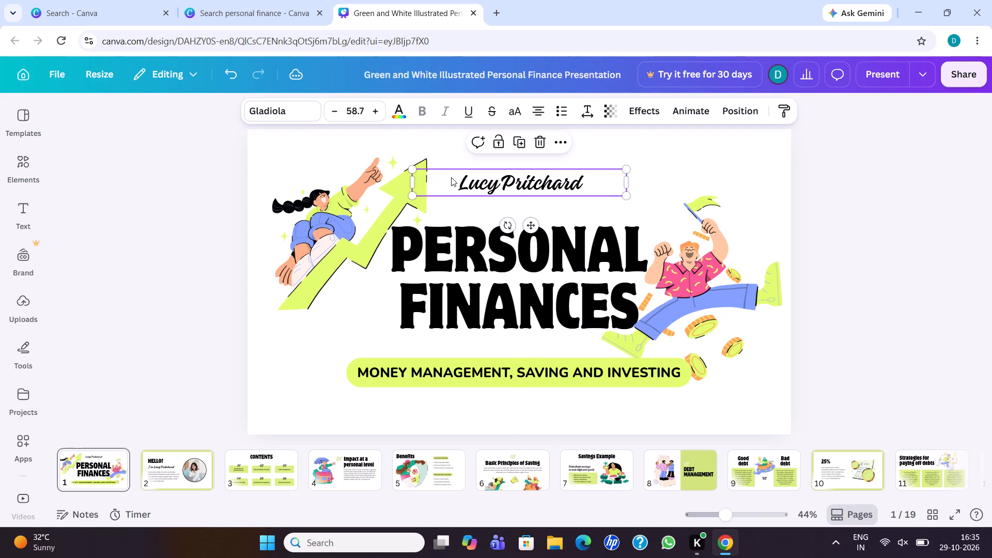
click(447, 178)
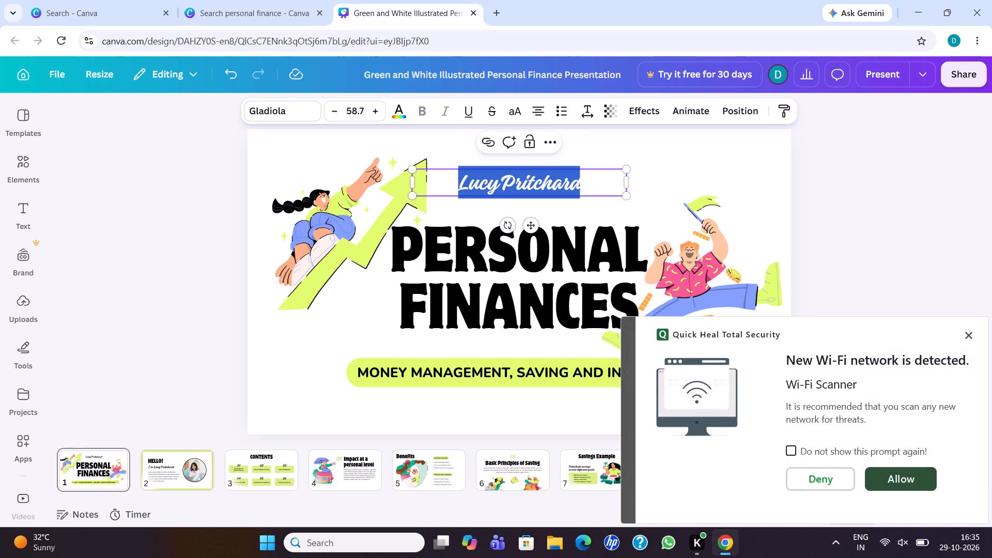
key(BackSpace)
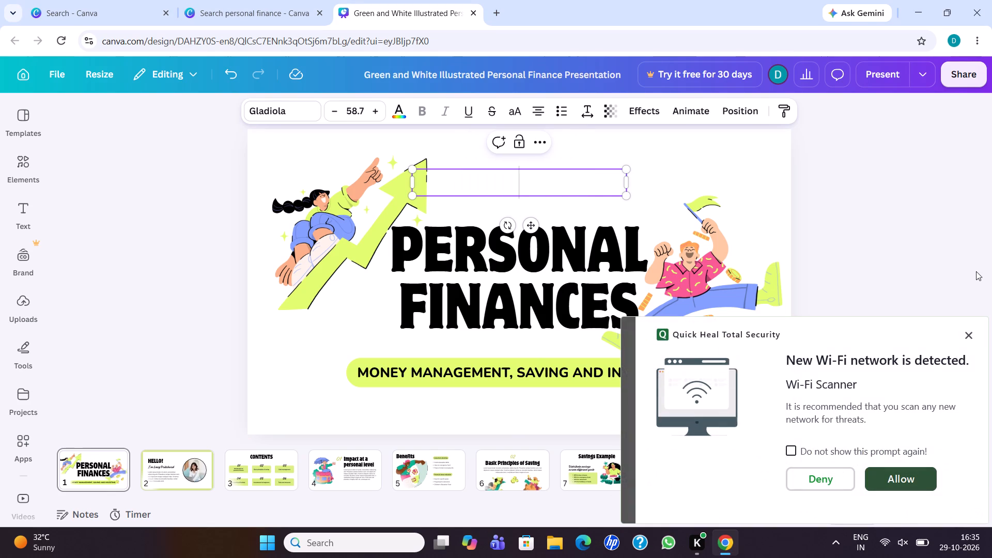
click(971, 334)
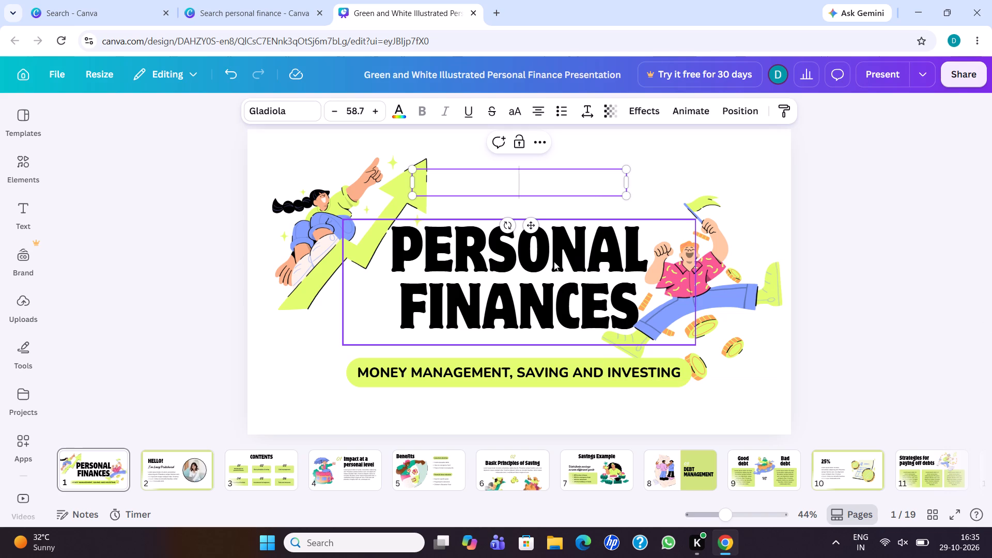
Try Nunito, Open Sans and ITC Motter Corpus on the PERSONAL FINANCES cover title, and settle on Fredoka.
click(540, 297)
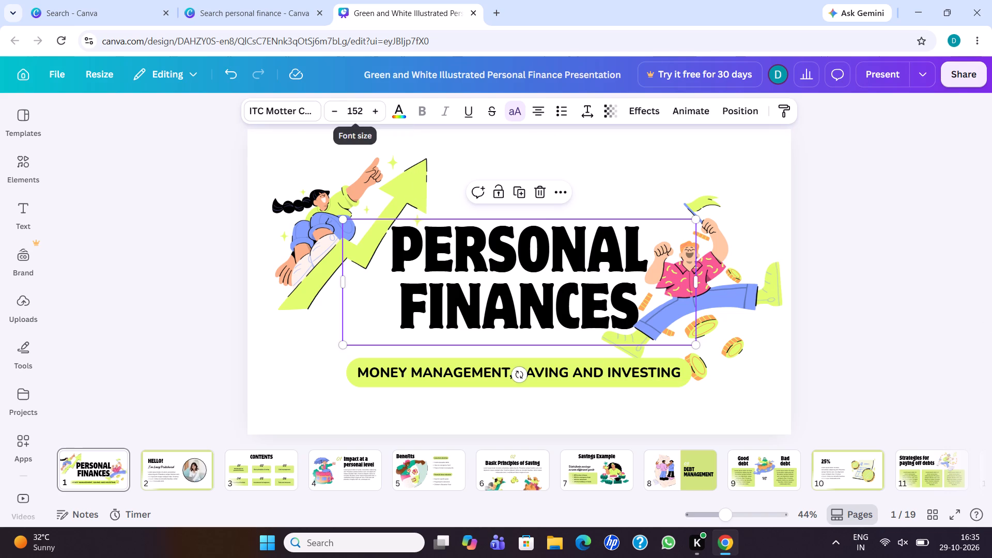
click(302, 106)
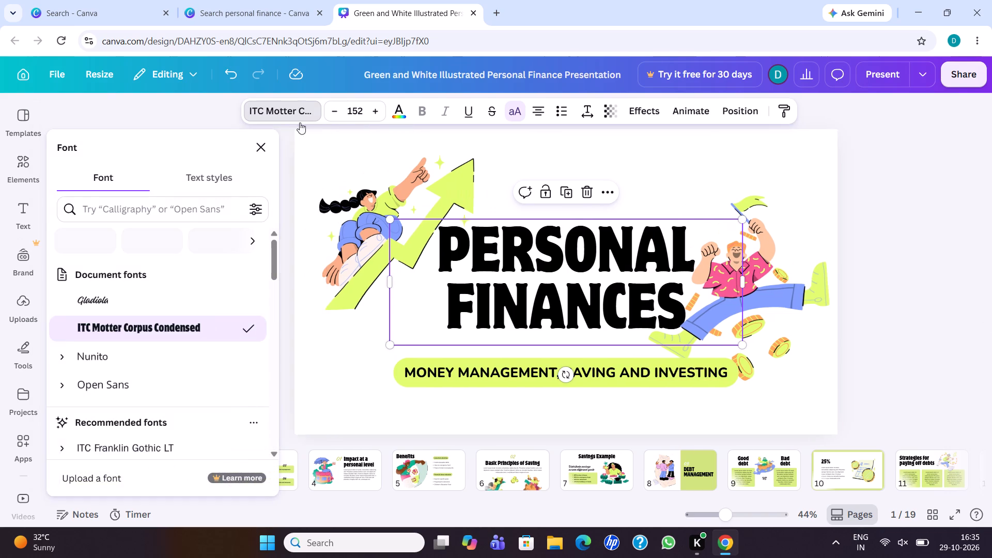
click(137, 355)
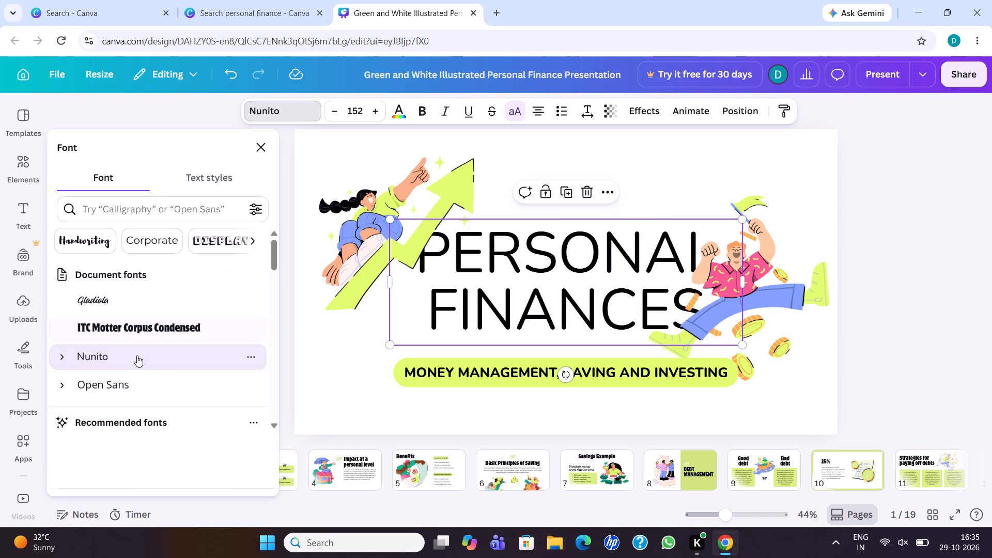
click(137, 374)
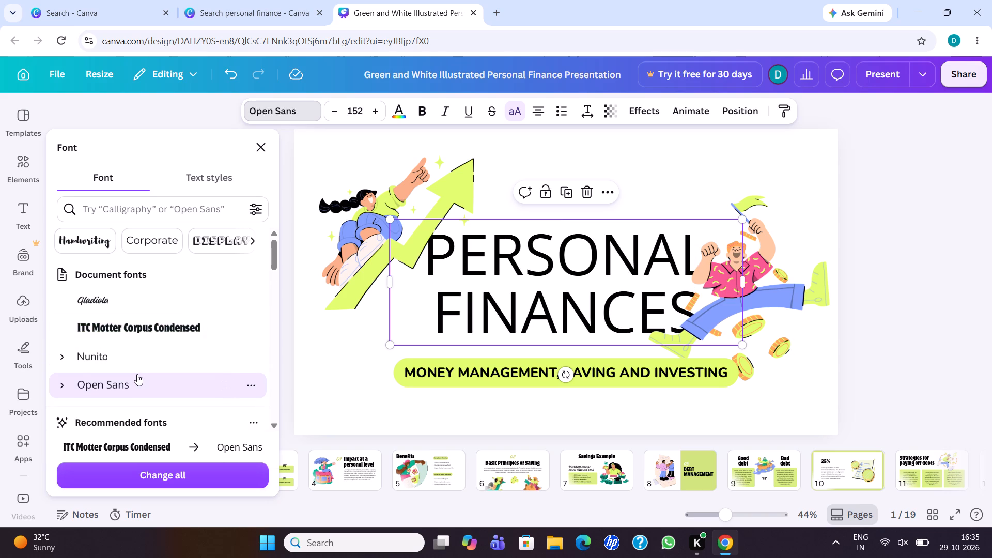
click(271, 422)
triple_click(271, 422)
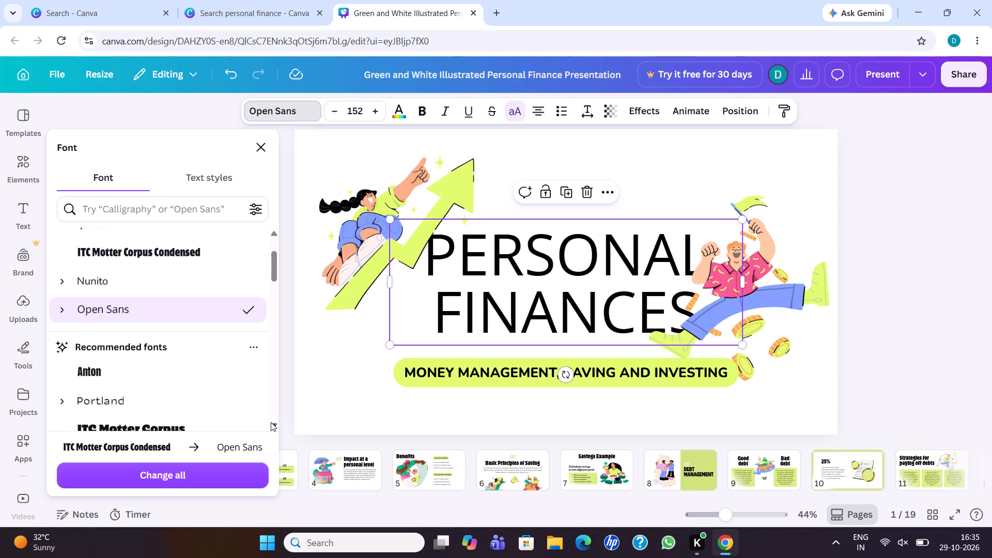
click(271, 422)
click(177, 350)
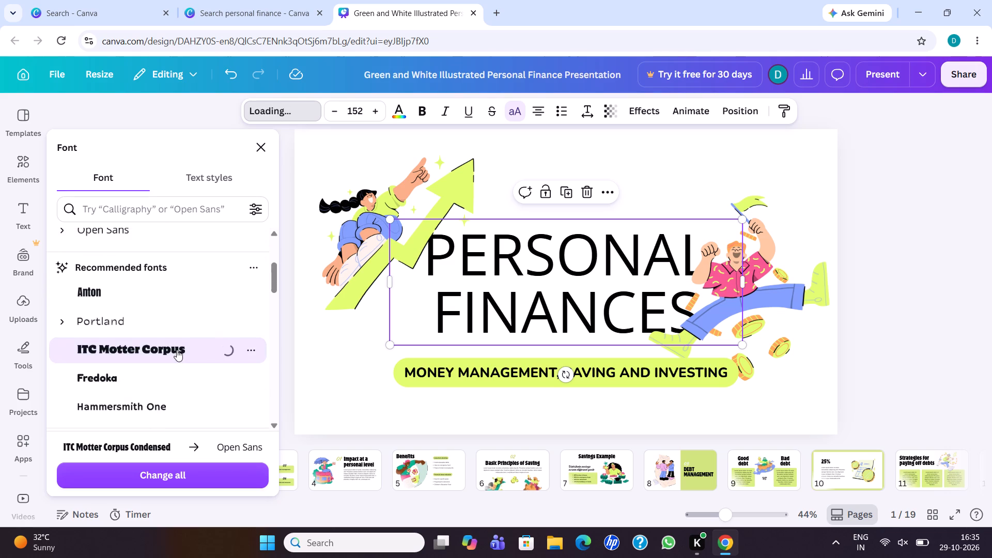
click(119, 350)
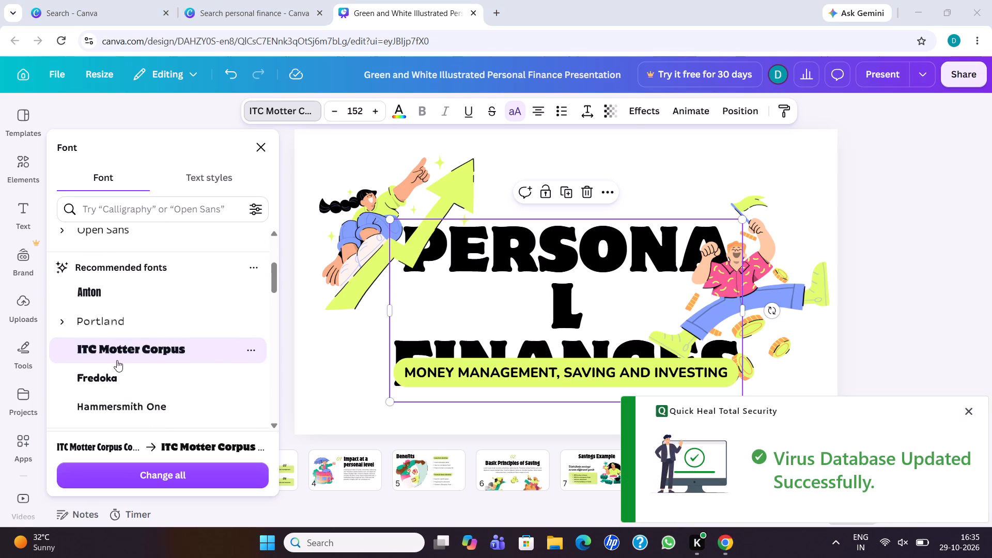
click(113, 371)
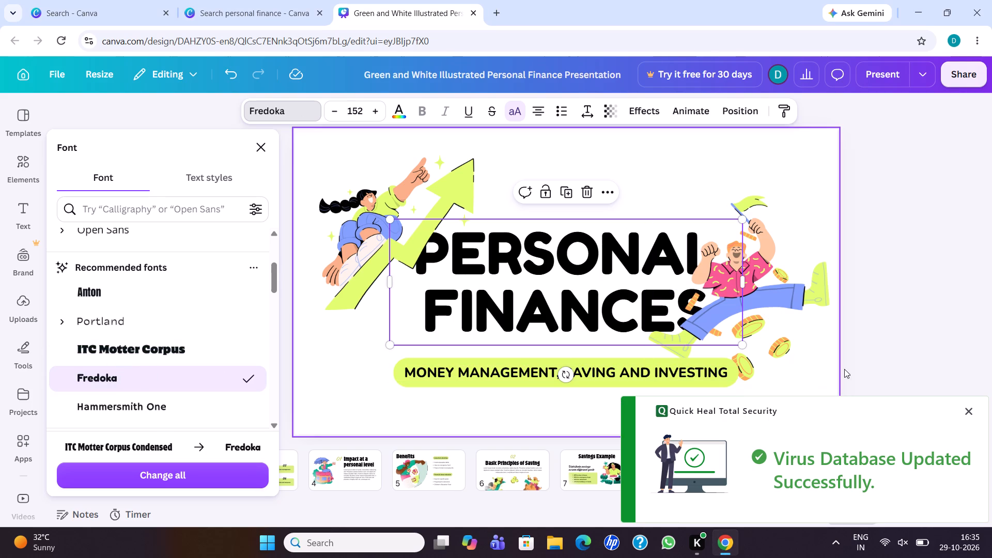
click(966, 405)
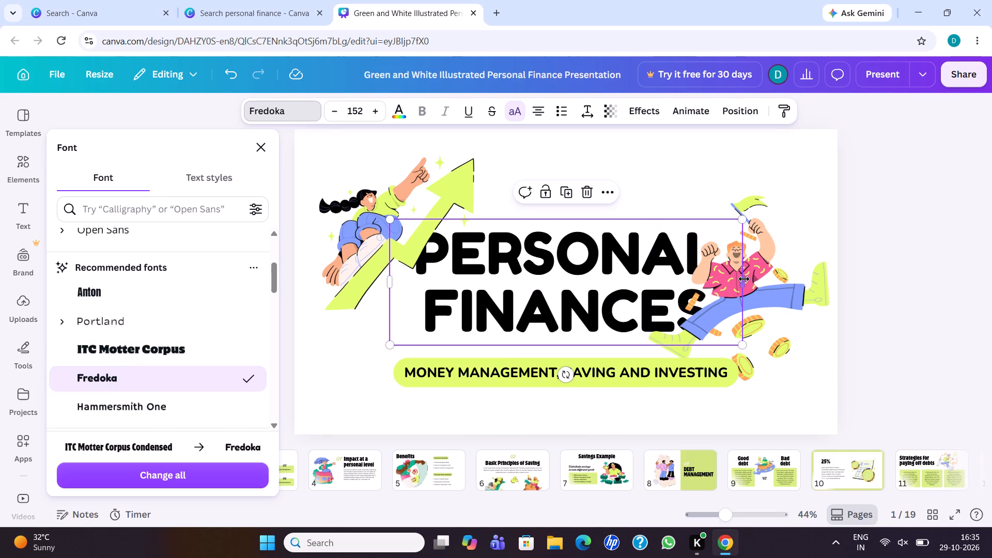
Narrow the cover title's text box to about 1,103 wide, pulling the text away from the running man illustration.
drag(744, 279, 704, 269)
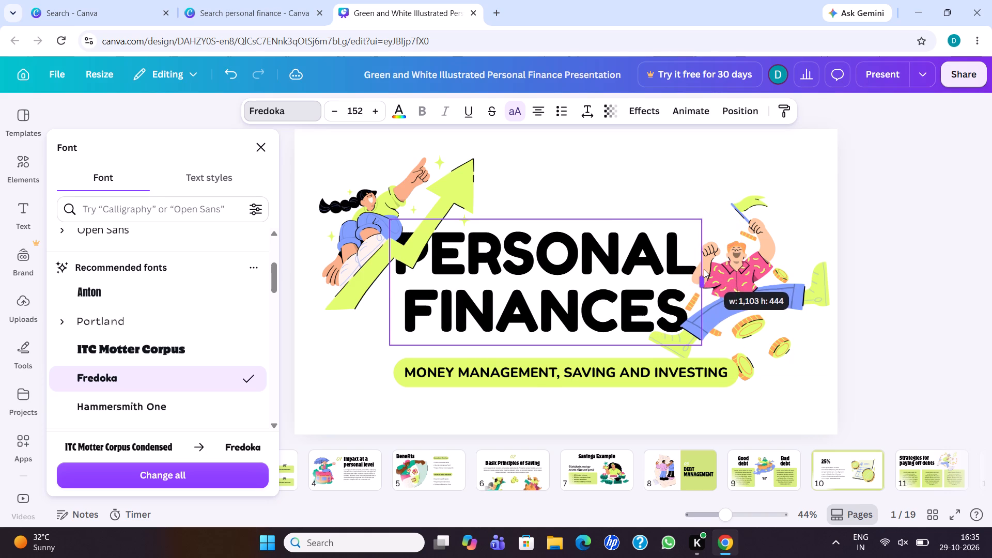
right_drag(557, 276, 585, 250)
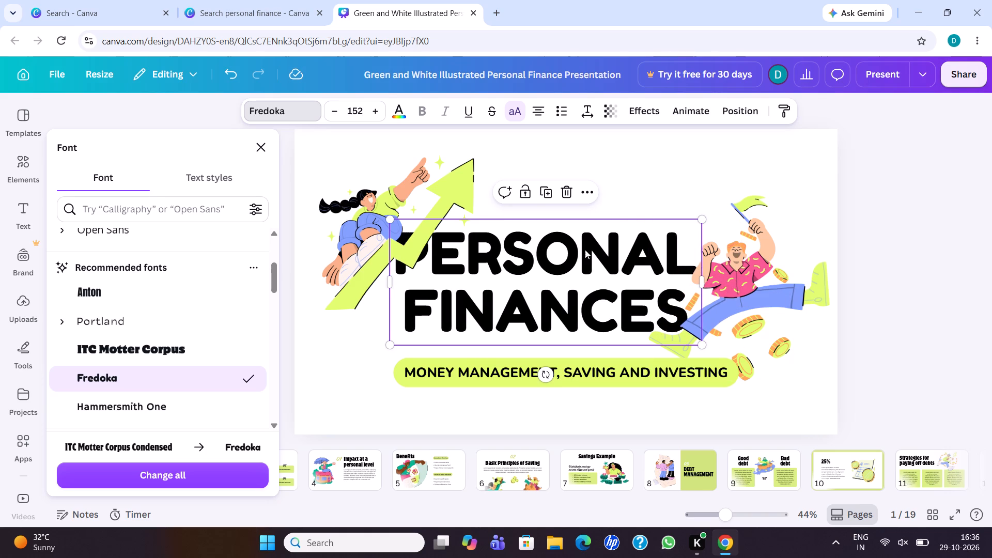
right_drag(585, 250, 610, 247)
click(568, 344)
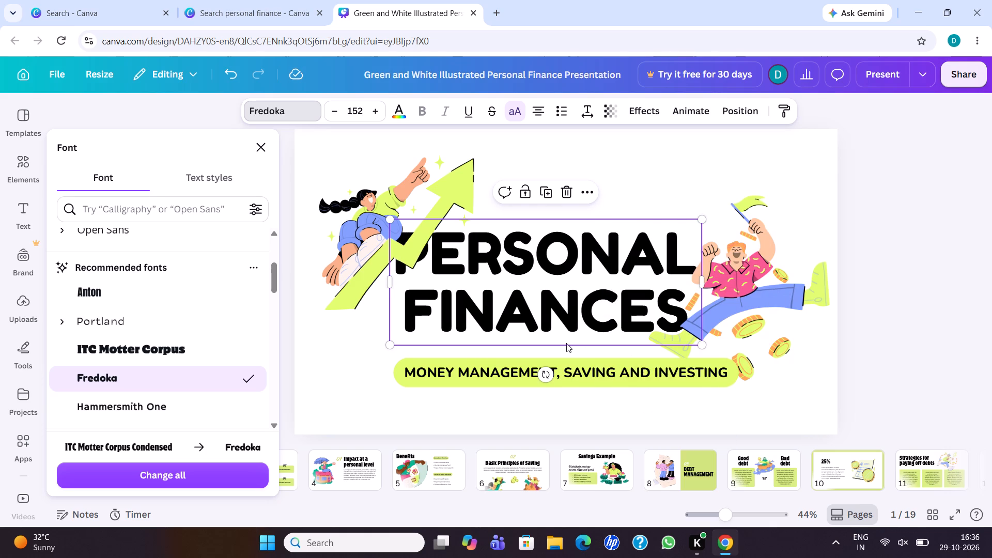
click(566, 345)
click(771, 226)
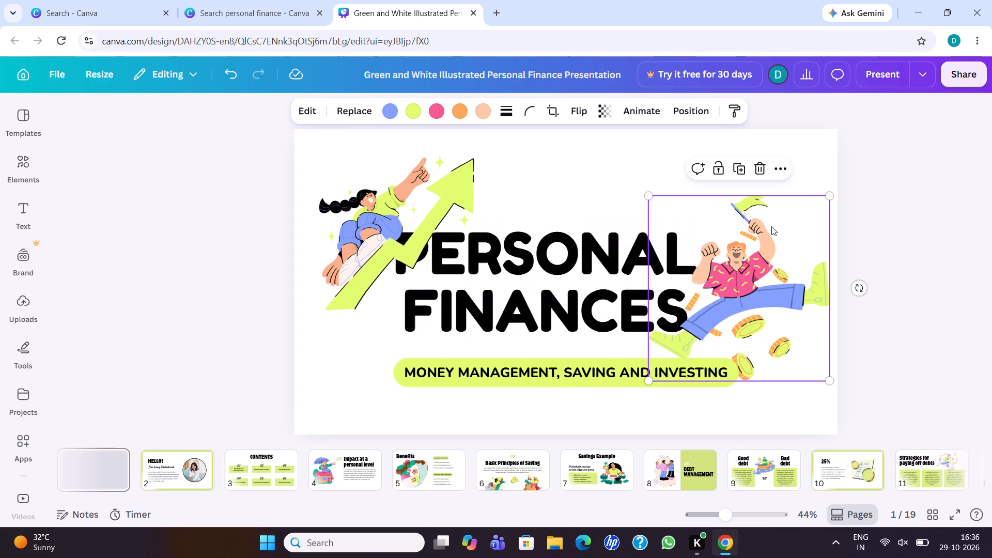
Move the illustration of the woman on the arrow up into the cover slide's top-left corner.
drag(322, 206, 305, 178)
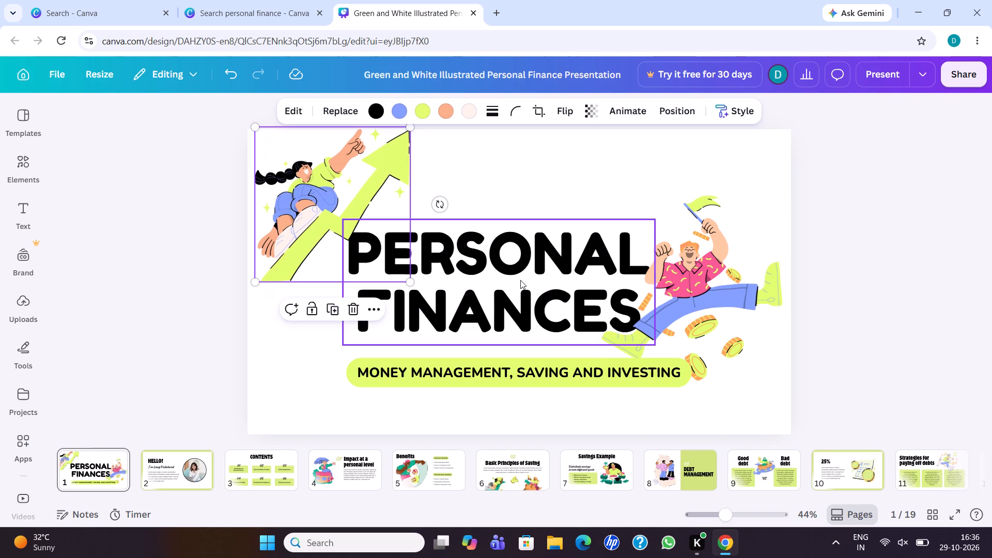
Shift the MONEY MANAGEMENT, SAVING AND INVESTING tagline left, keeping its original height, so it sits under the title.
drag(569, 374, 540, 384)
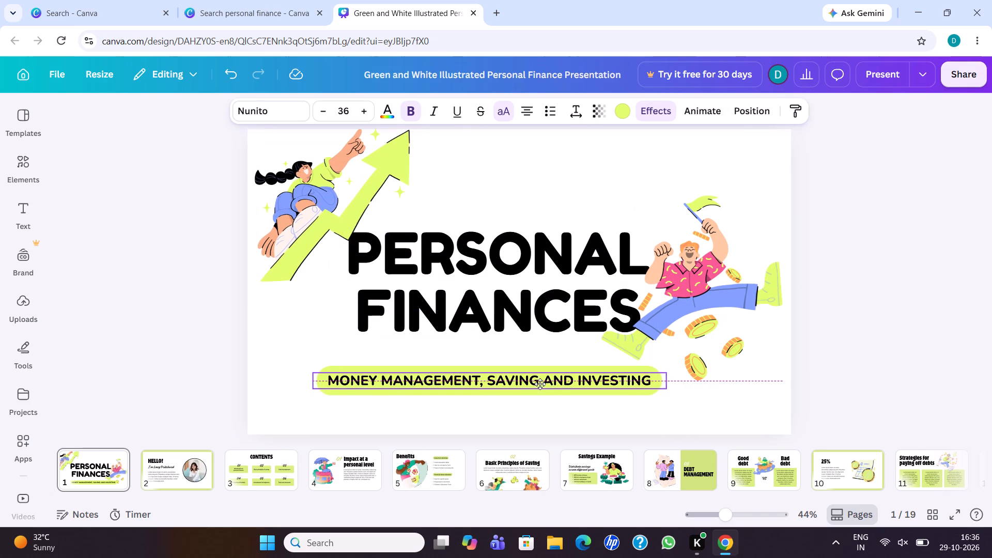
drag(540, 384, 534, 375)
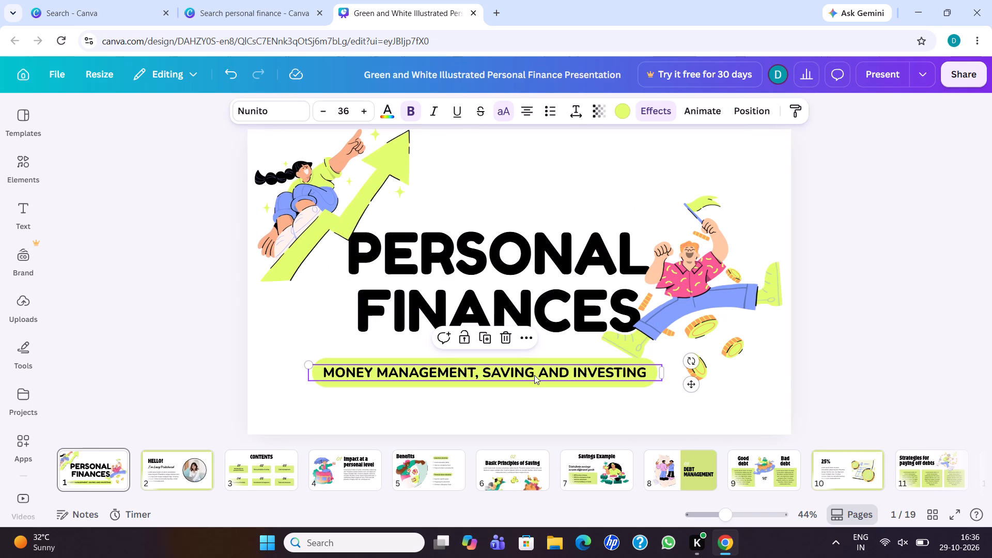
Go to slide 2, the HELLO! introduction slide.
click(170, 474)
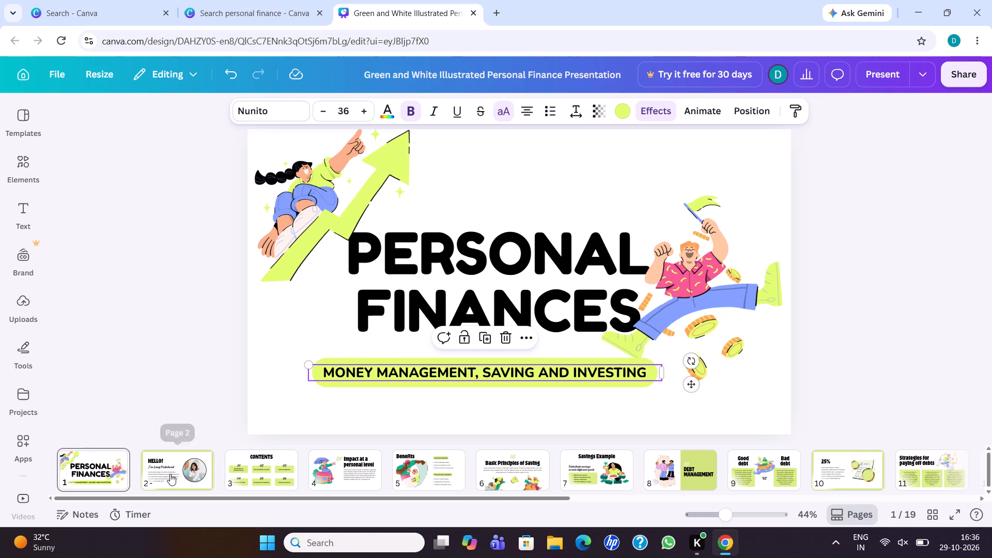
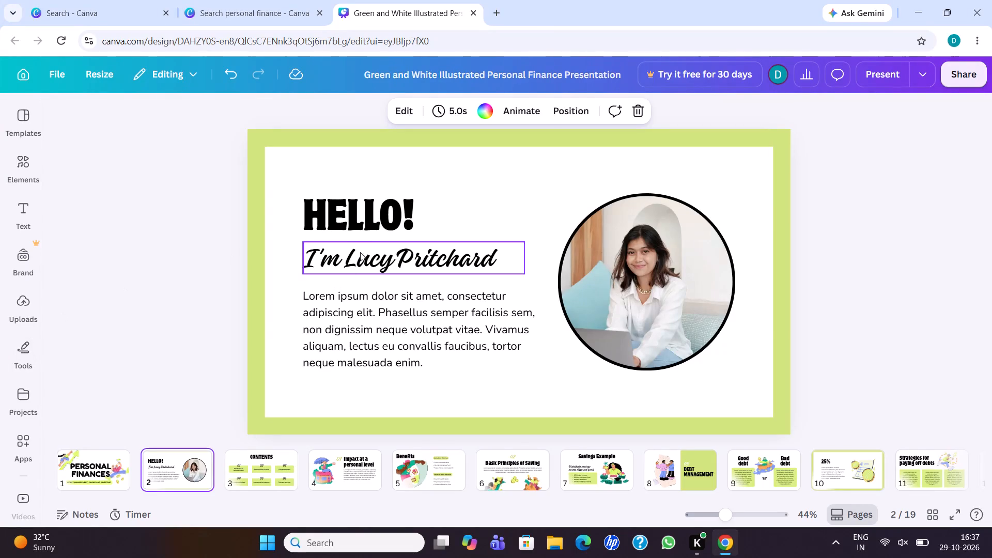
Delete the script-style name line under the HELLO! heading on slide 2.
click(430, 258)
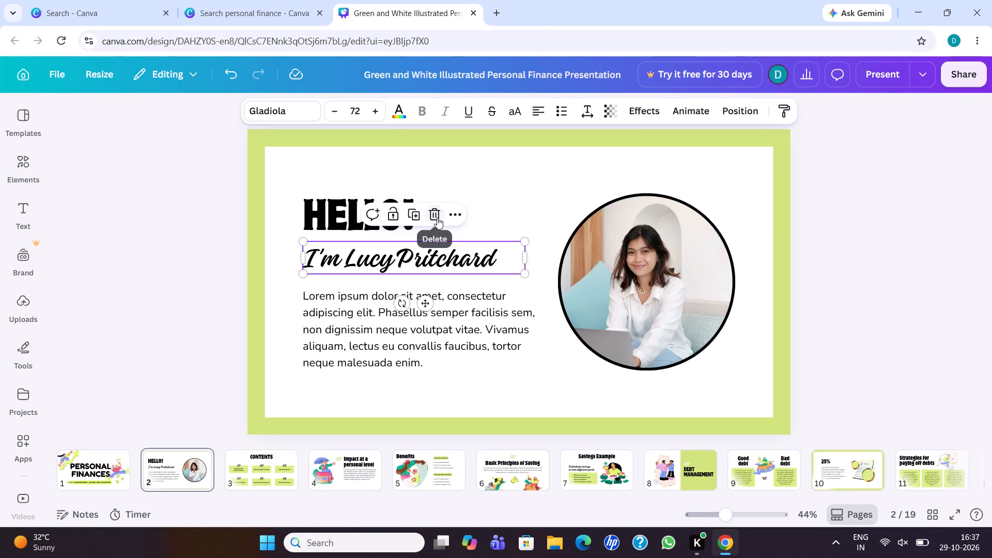
click(437, 217)
Replace the HELLO! heading on slide 2 with INTRODUCTION TO PERSONAL FINANCE.
click(356, 207)
click(314, 217)
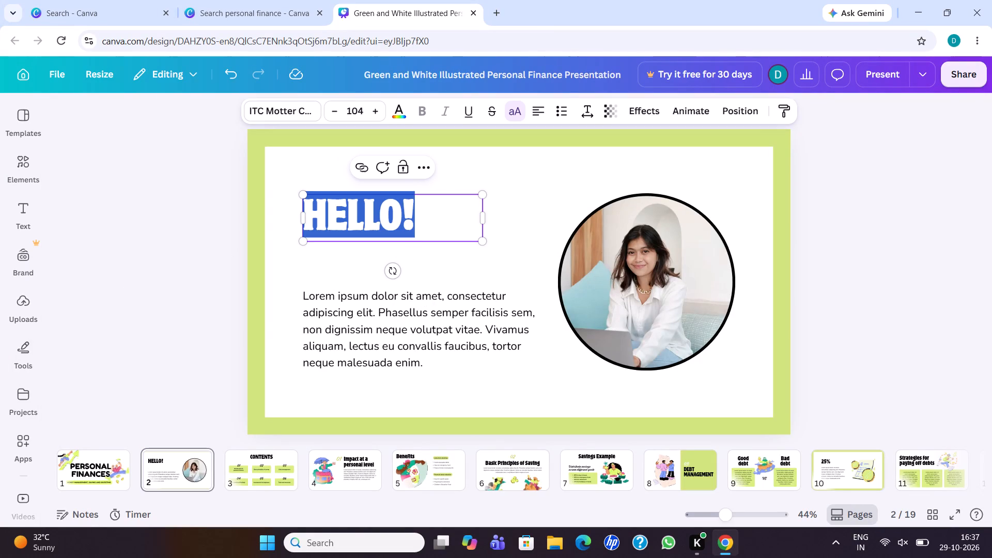
click(314, 217)
key(BackSpace)
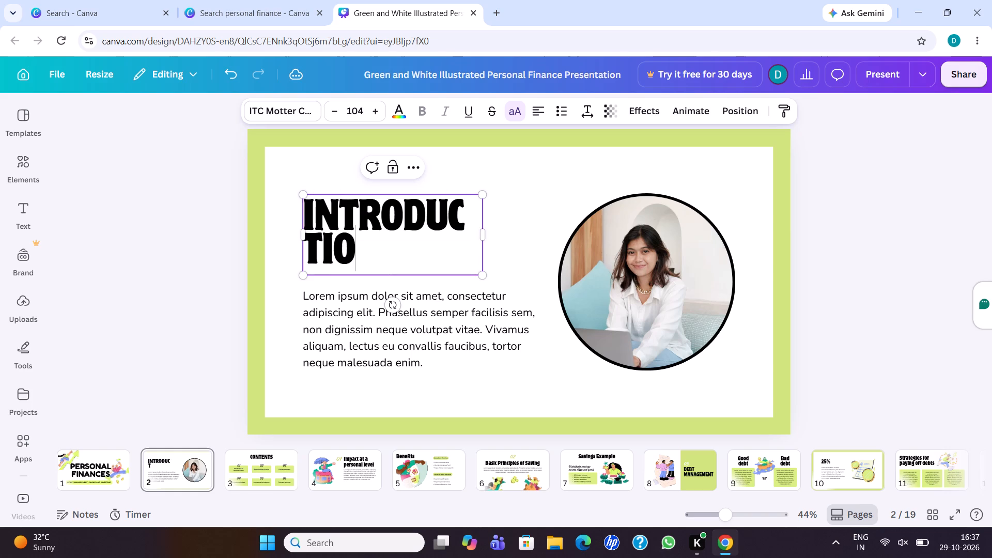
text(to personal finan)
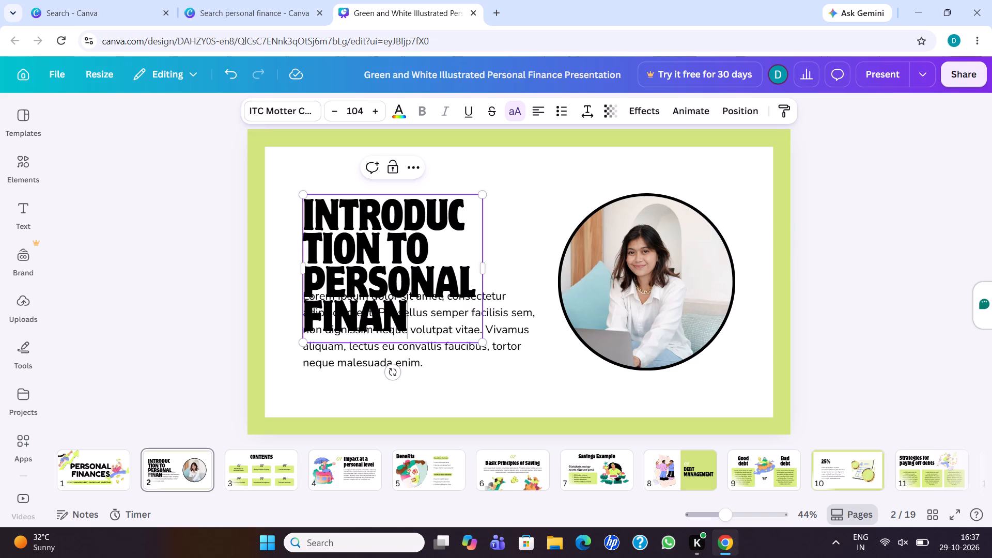
text(ce)
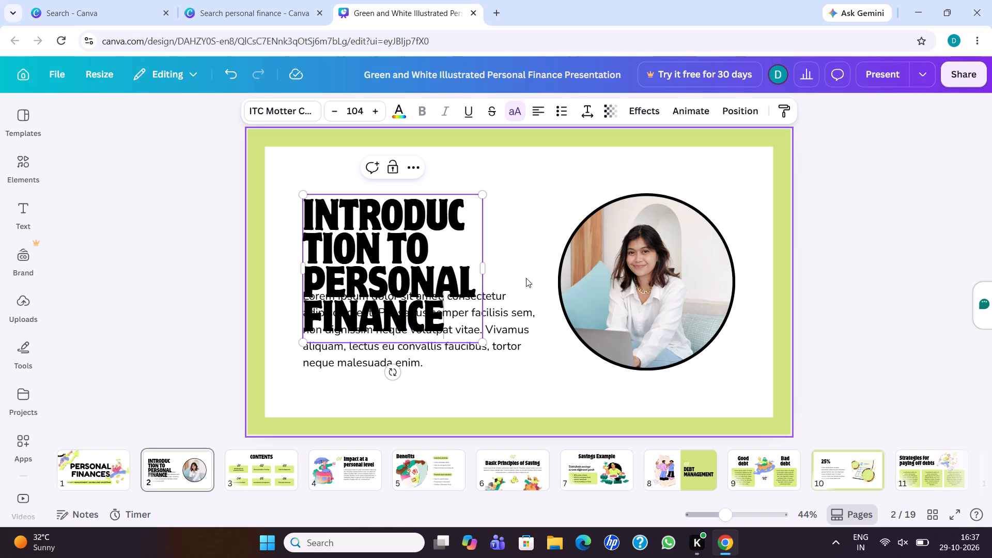
Widen the heading's text box so it wraps onto three lines, and move it up to the white area's top edge, clear of the paragraph.
drag(487, 267, 536, 257)
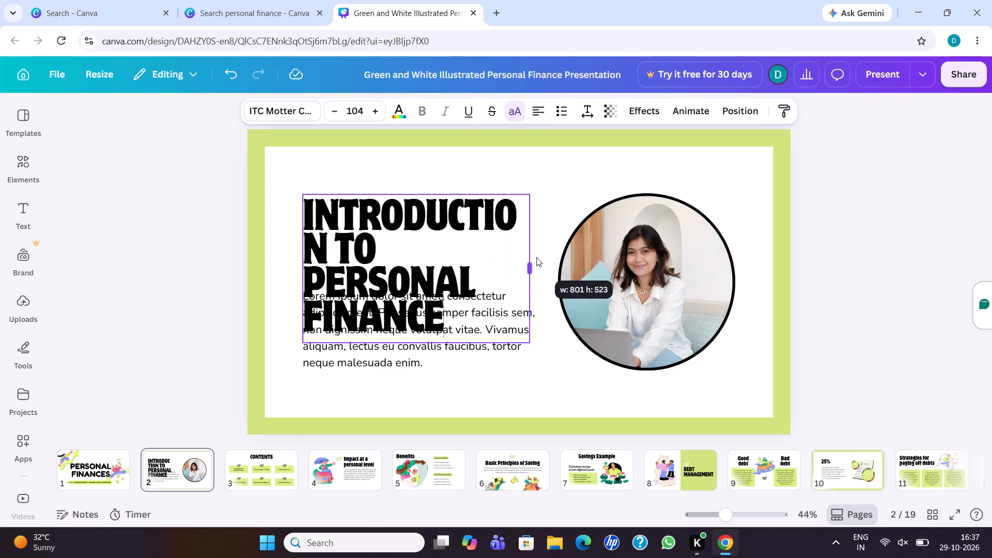
drag(536, 257, 578, 254)
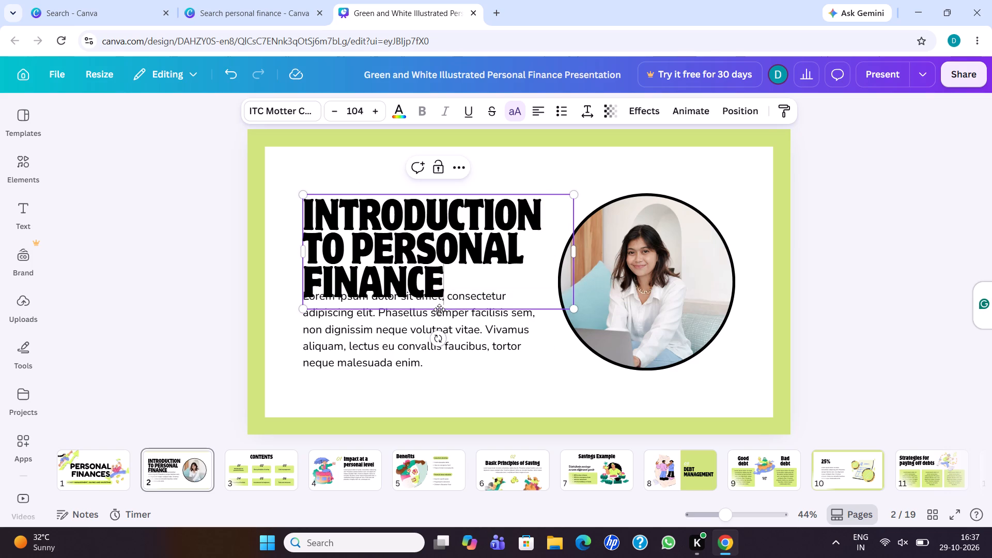
drag(440, 311, 422, 250)
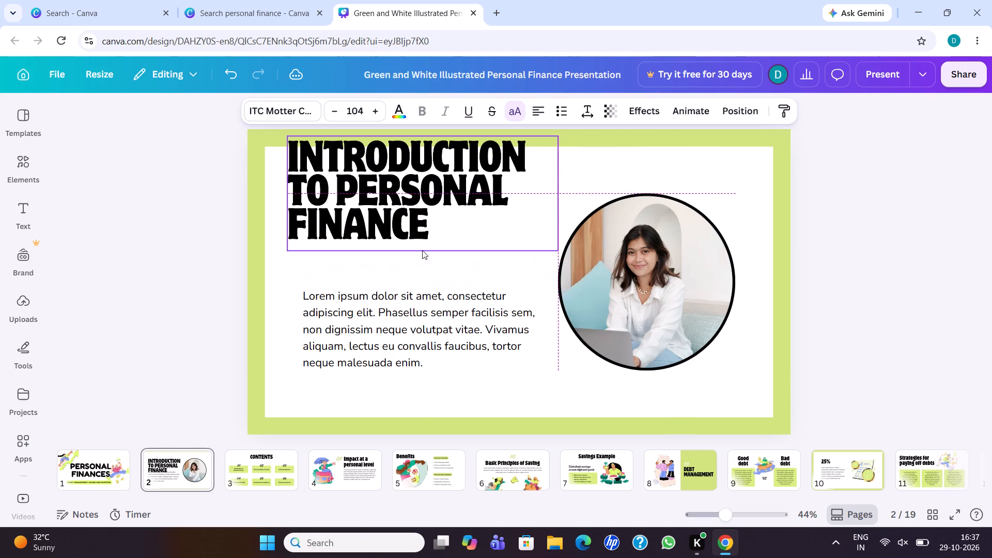
drag(422, 250, 418, 259)
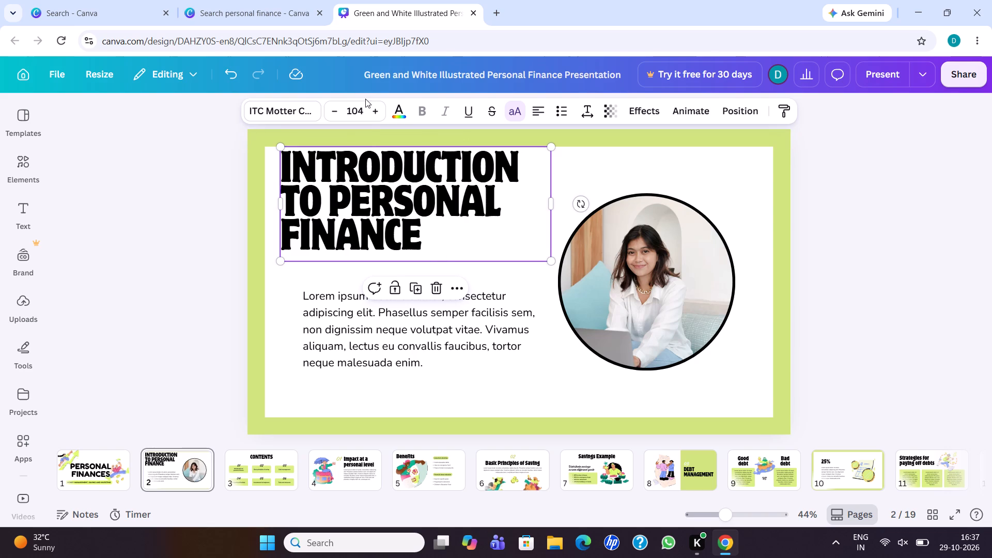
Reduce the heading's font size to 100 and centre-align its text.
triple_click(332, 112)
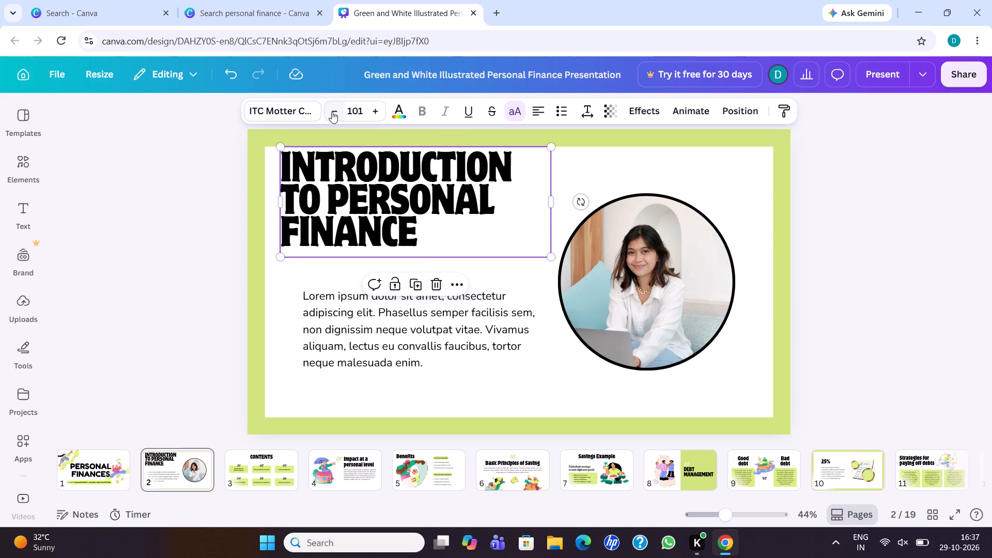
click(332, 112)
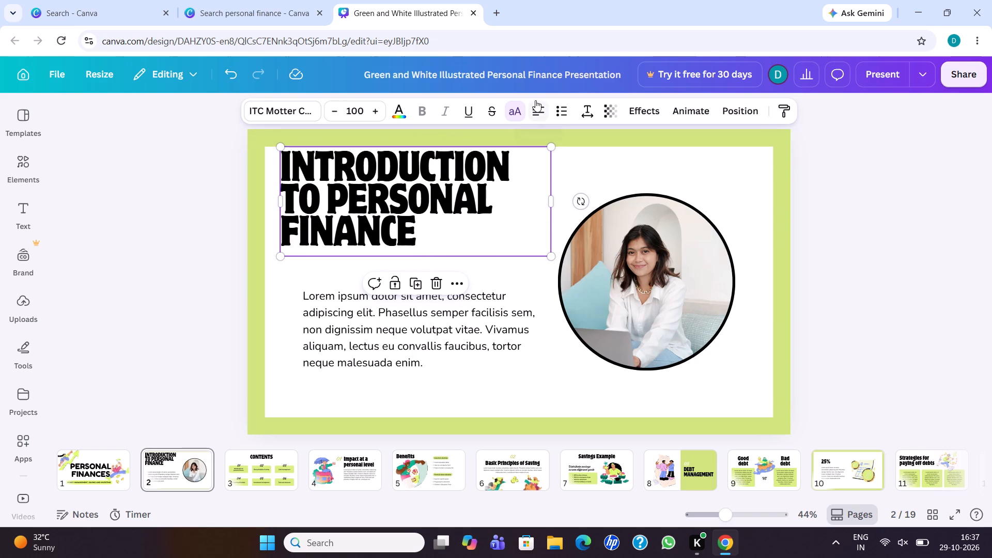
click(535, 100)
Shift the circular portrait slightly right, away from the heading, and delete its photo while keeping the empty frame.
drag(583, 286, 609, 282)
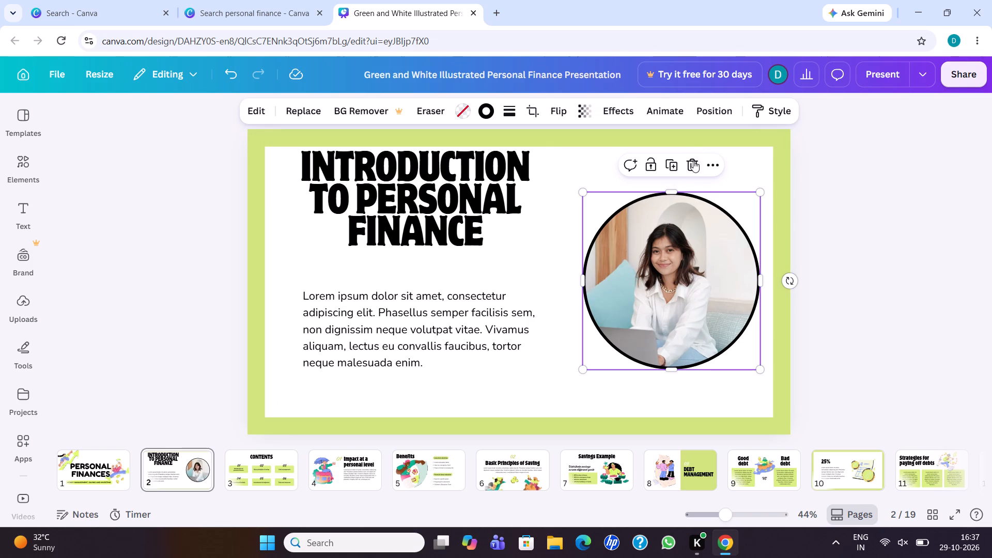
click(689, 166)
click(677, 196)
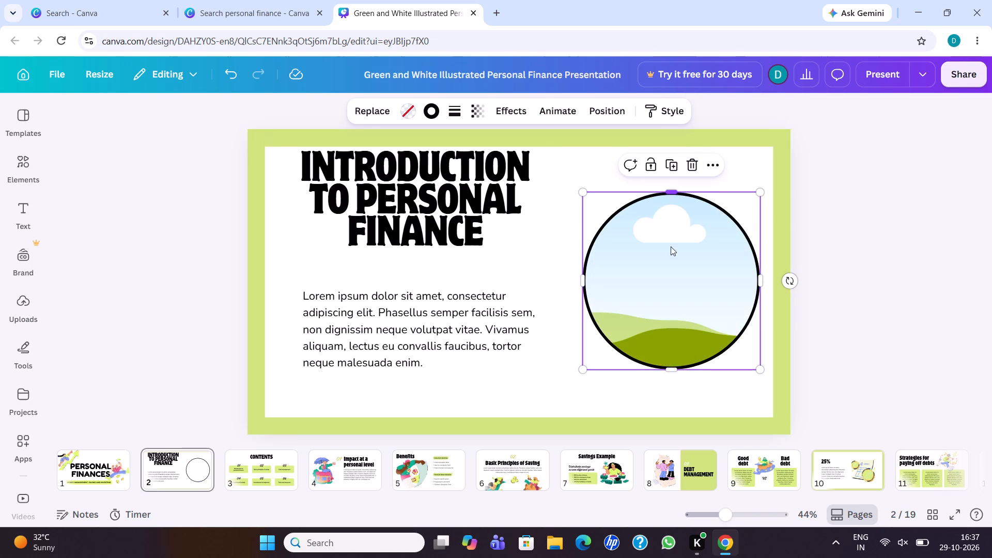
Search the element photos for personal finance and place the picture of hands counting dollar bills over a laptop in the circular frame.
click(8, 163)
click(180, 116)
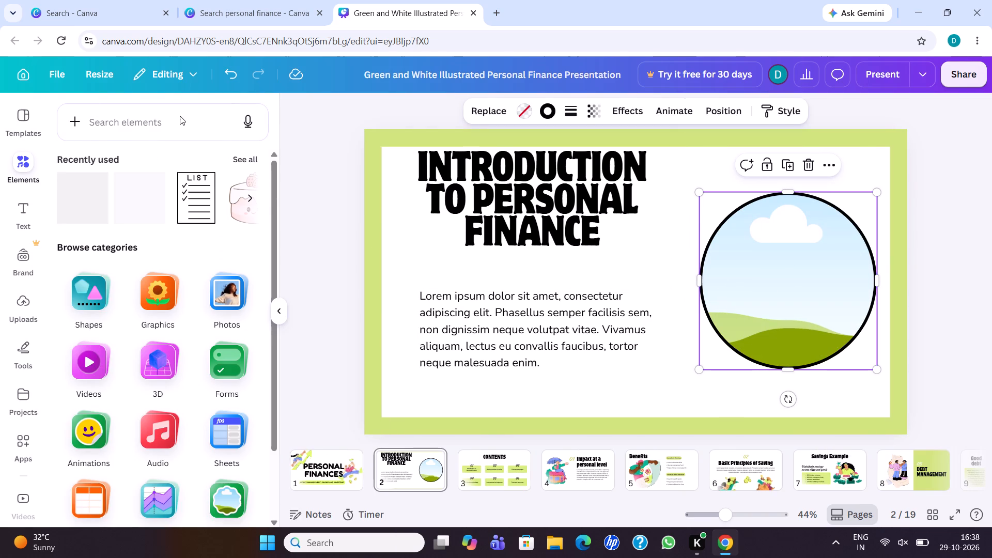
text(personal financ)
key(e)
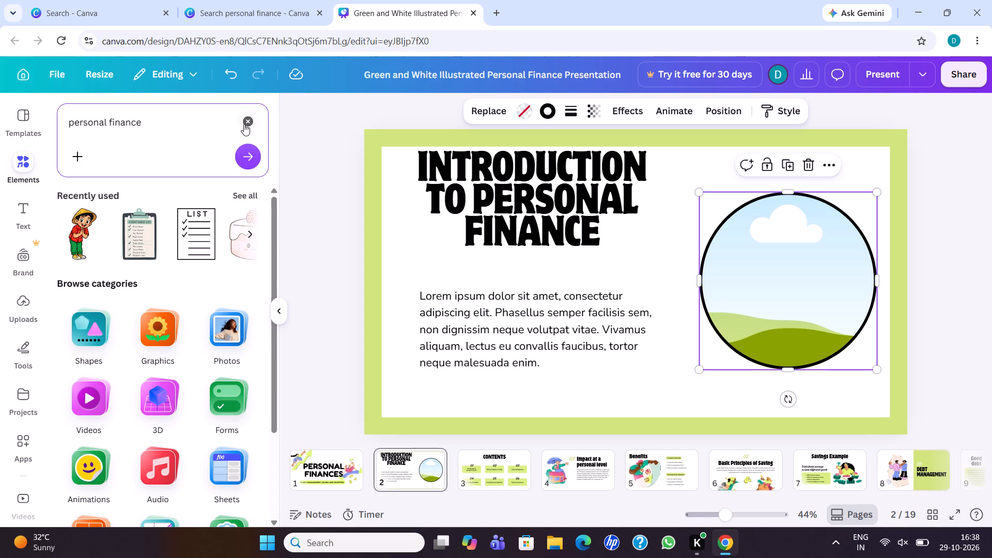
click(249, 151)
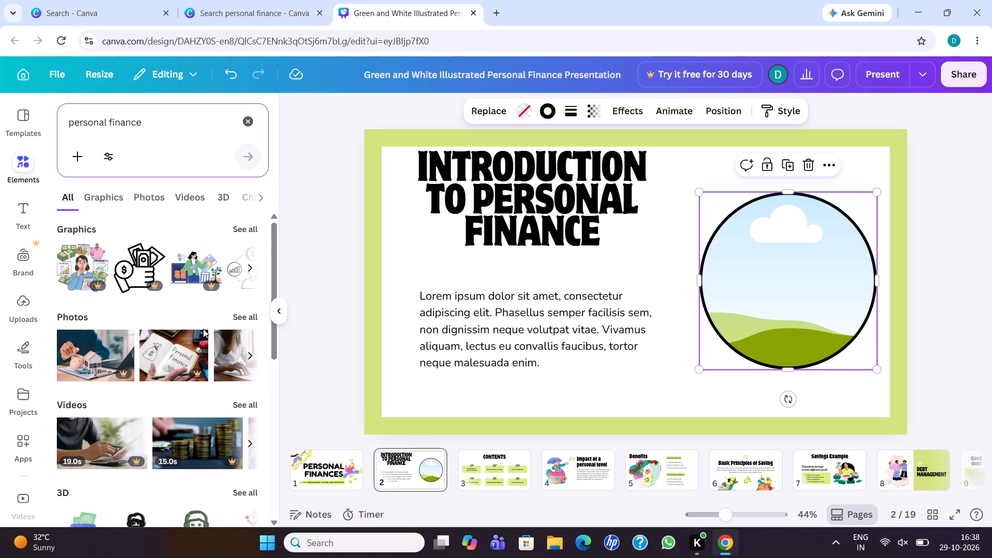
click(142, 202)
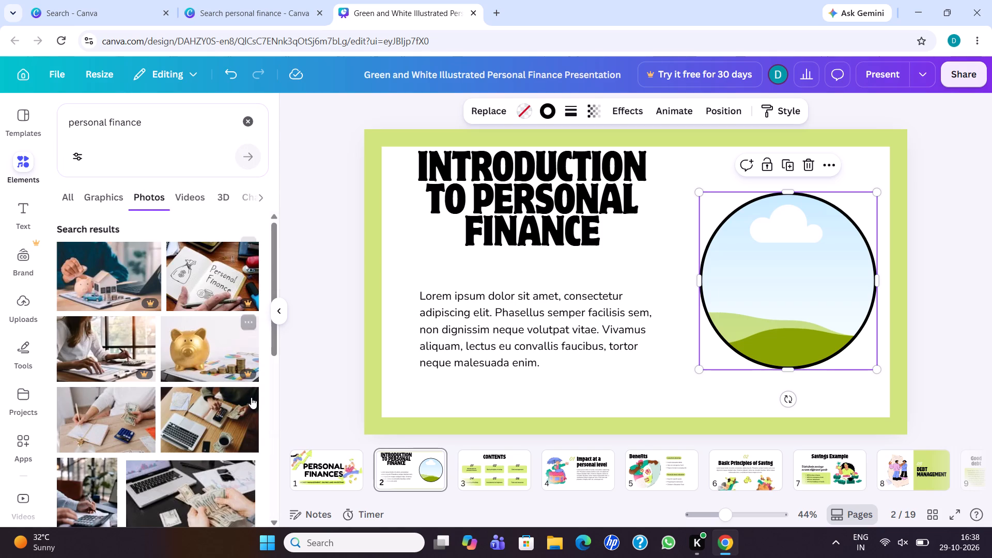
click(214, 470)
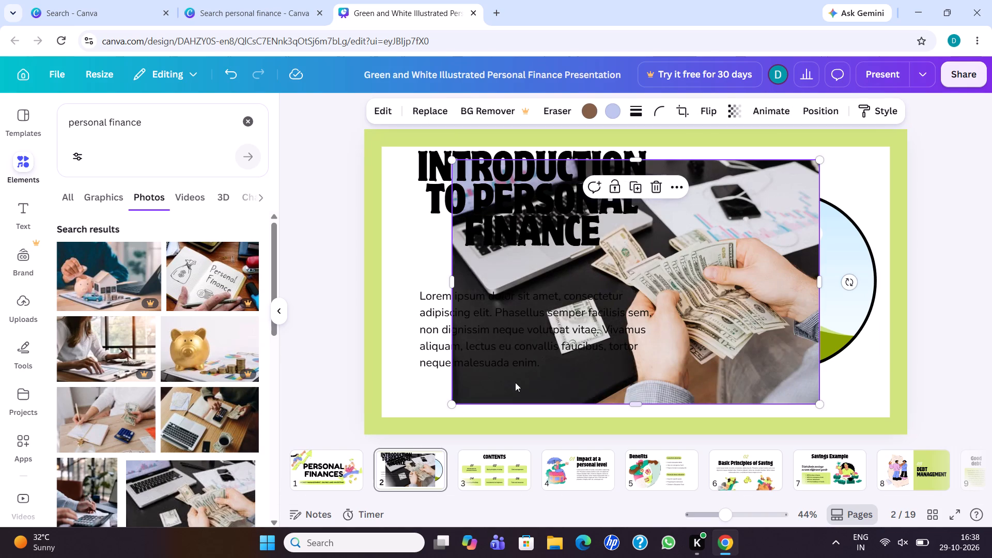
drag(739, 323, 820, 318)
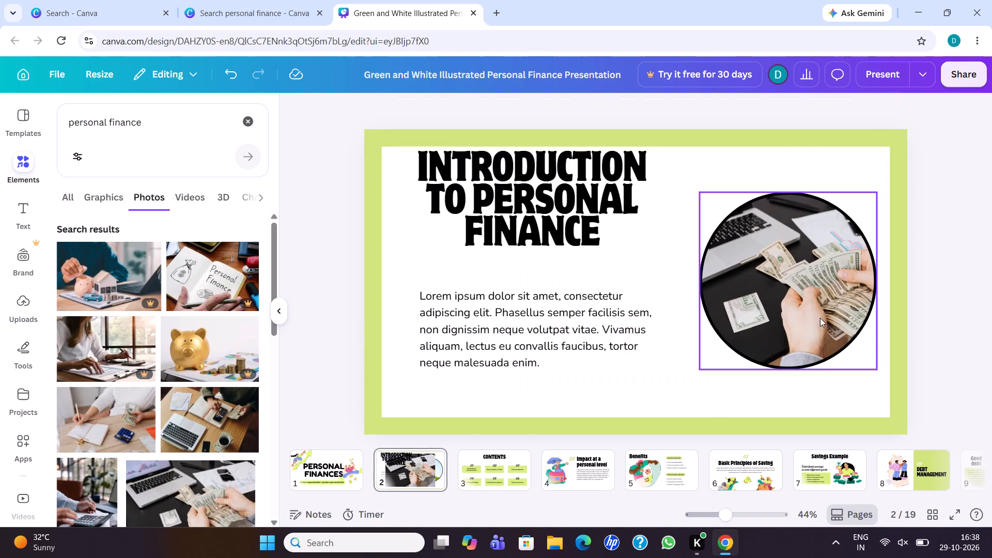
Clear the lorem ipsum paragraph below the heading and format its text box as a bulleted list.
click(547, 321)
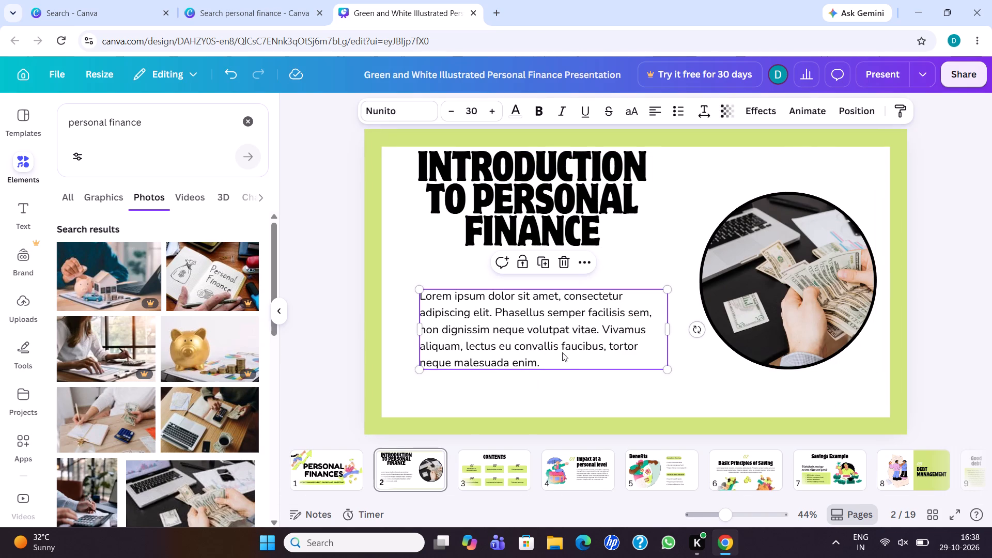
click(548, 363)
key(BackSpace)
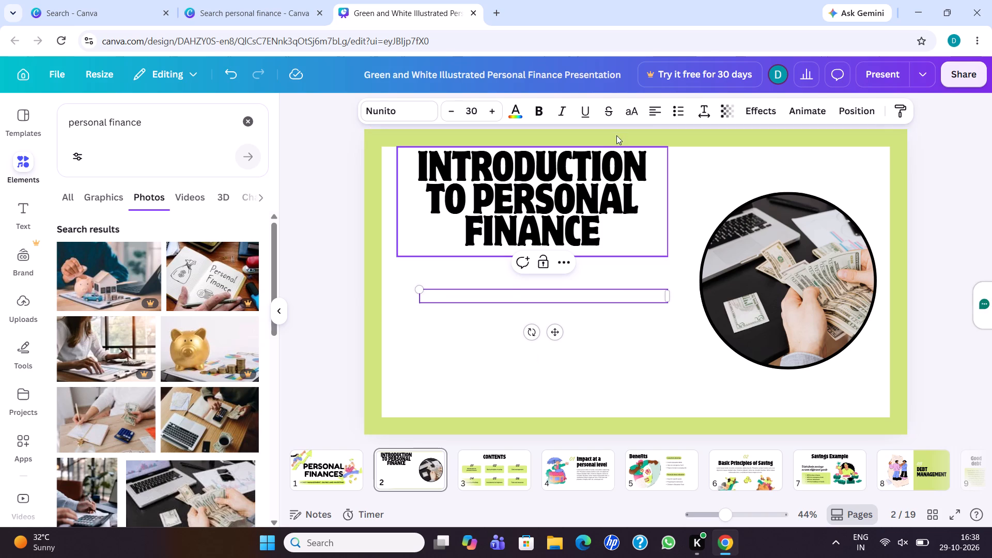
click(675, 116)
Write the first bullet below the heading: "Personal Finance refers to managing an individual's money and financial resources.".
key(BackSpace)
text(ersonal)
key(space)
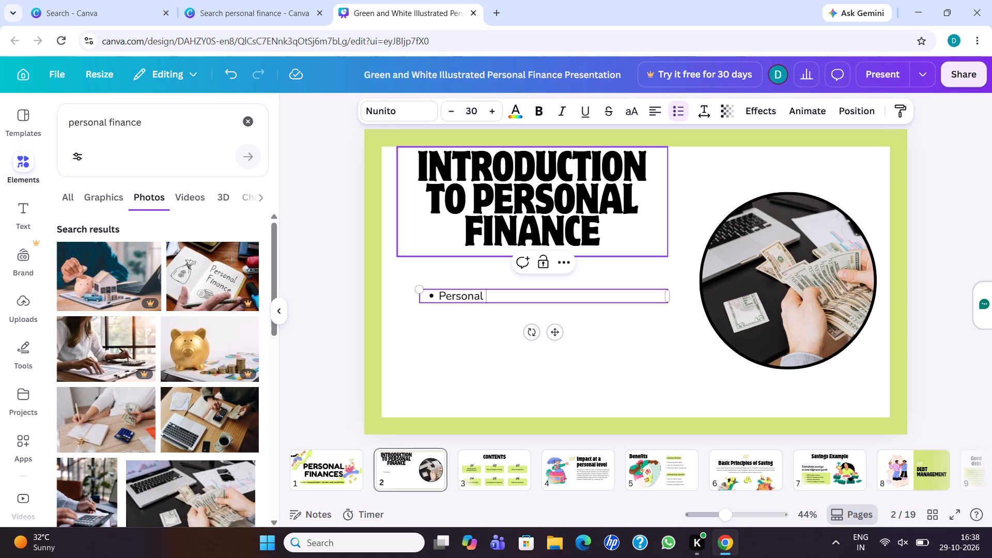
text(inance)
key(space)
text(refer)
text(s to managing)
key(space)
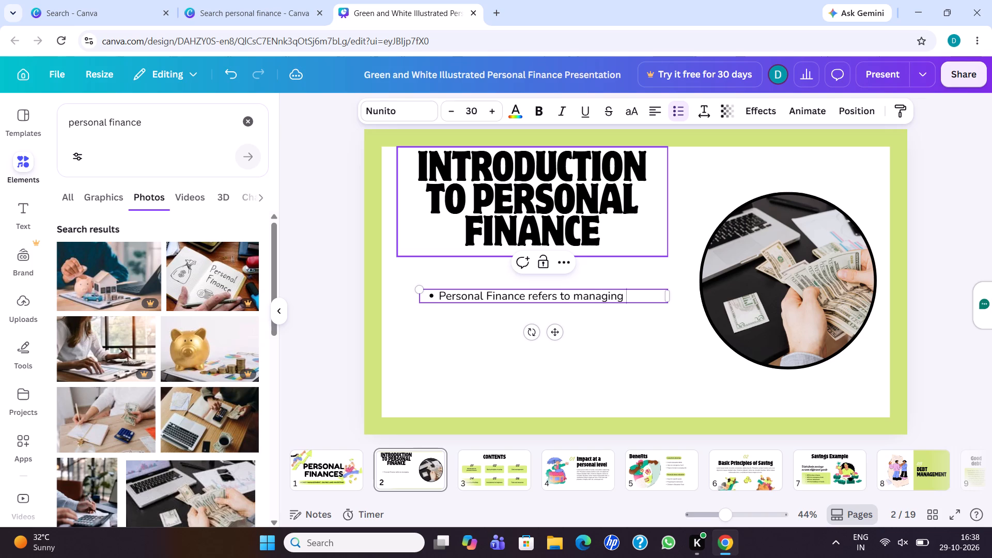
text(an individu)
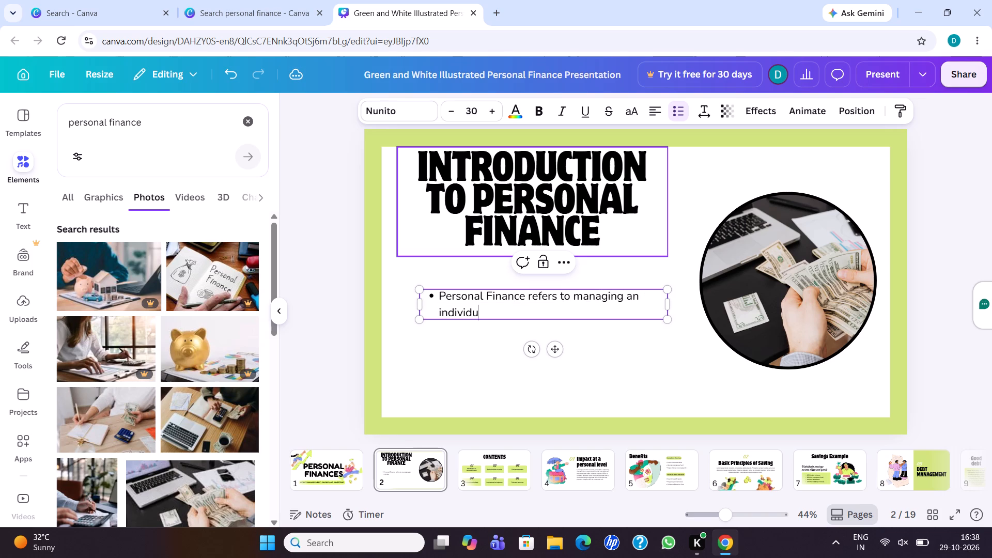
text(al)
key(shift+quotedbl)
key(BackSpace)
text('s)
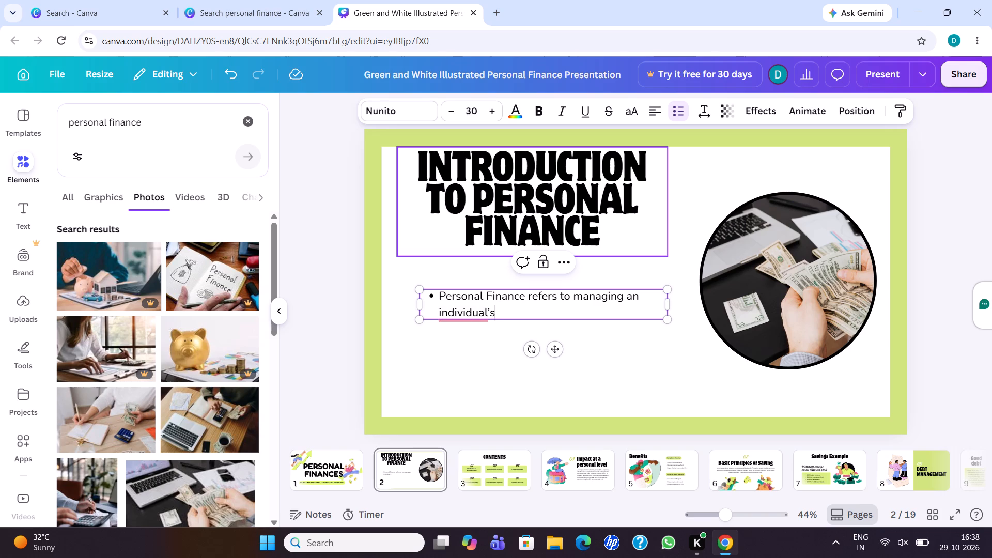
key(space)
text(money)
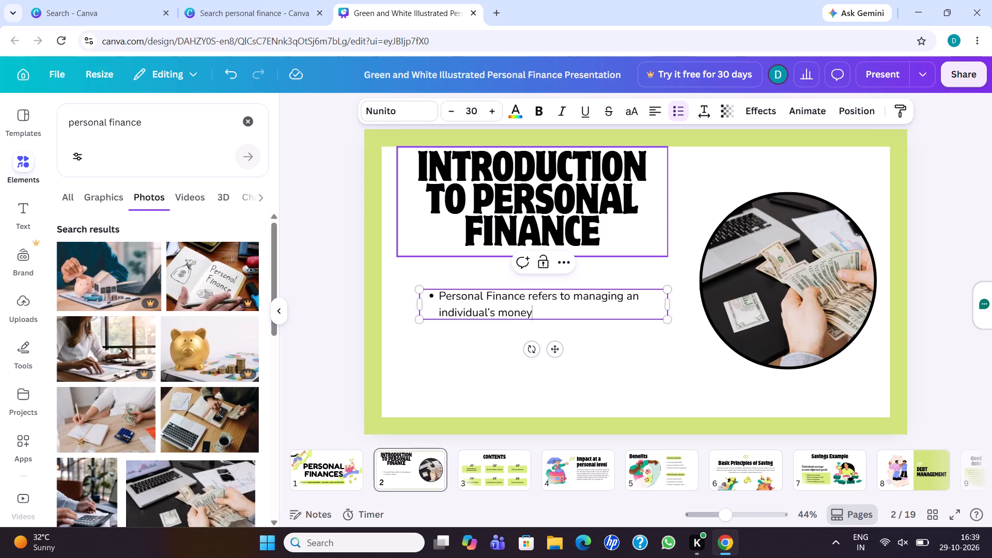
key(space)
text(anf)
key(BackSpace)
text(d)
key(space)
text(financial)
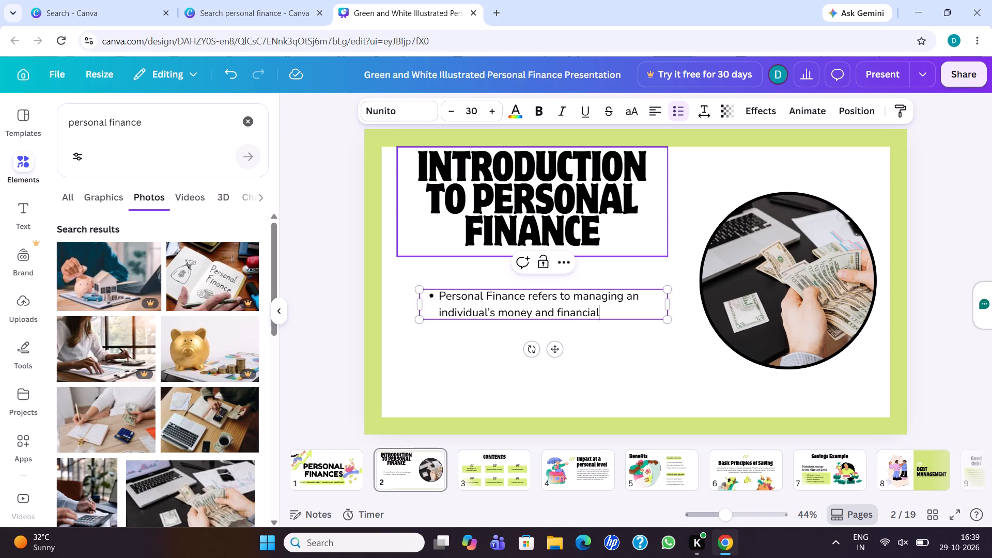
key(space)
text(reour)
text(se)
key(BackSpace)
key(BackSpace)
key(BackSpace)
key(BackSpace)
key(BackSpace)
text(sou)
text(rces)
key(period)
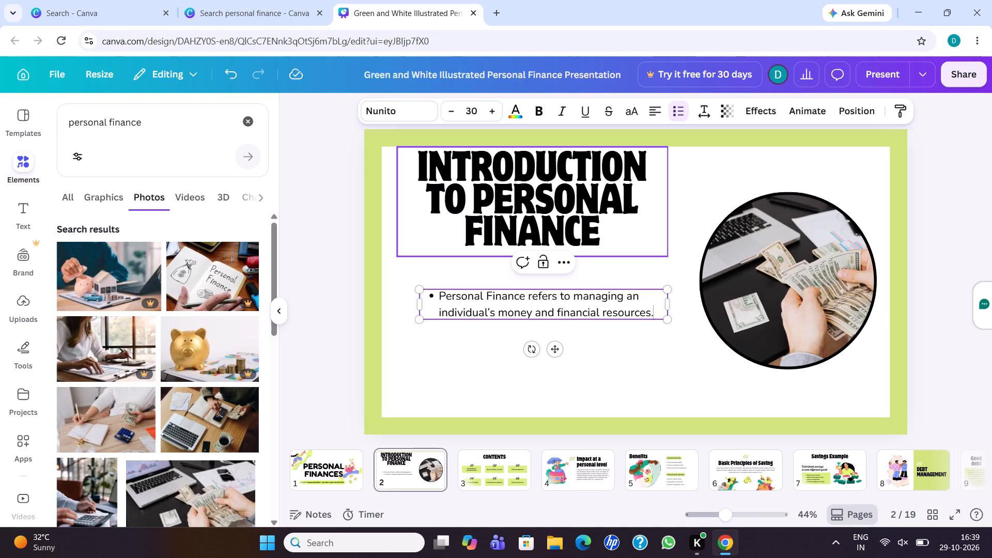
Add a second bullet reading "It includes earning, spending, saving, investing and borrowing money." and start an empty third bullet.
key(Return)
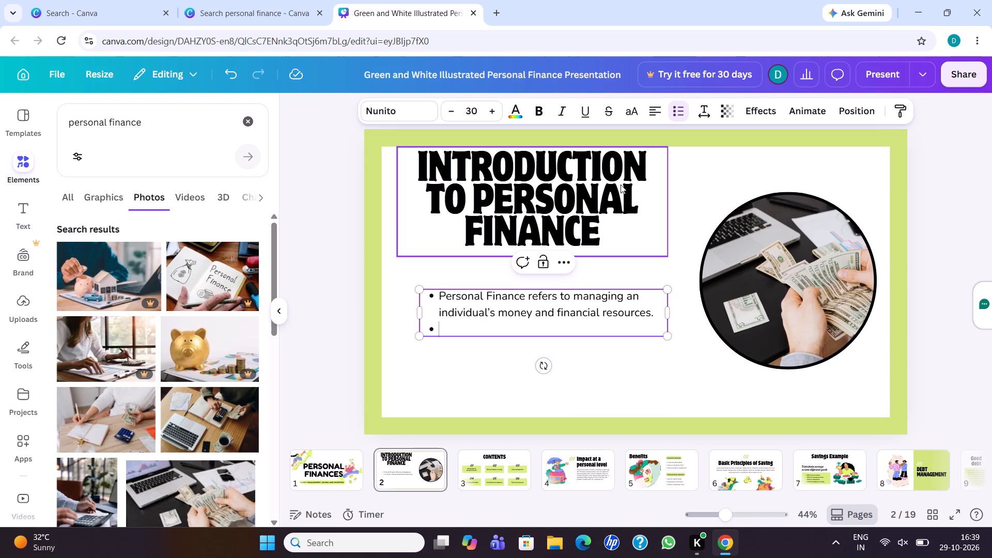
text(t inv)
key(BackSpace)
text(cli)
key(BackSpace)
text(ude)
text(s)
key(space)
text(ear)
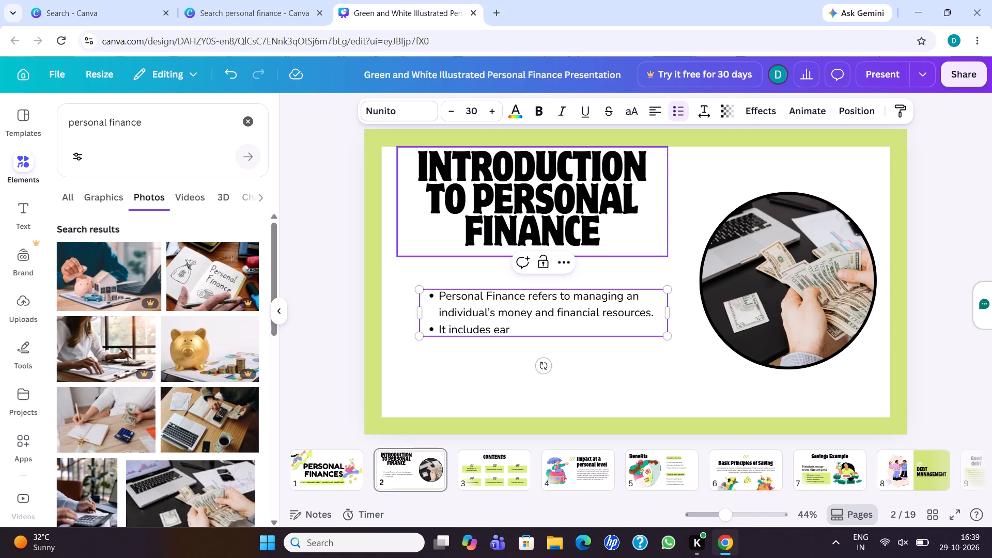
text(ning)
key(comma)
key(space)
text(spendin)
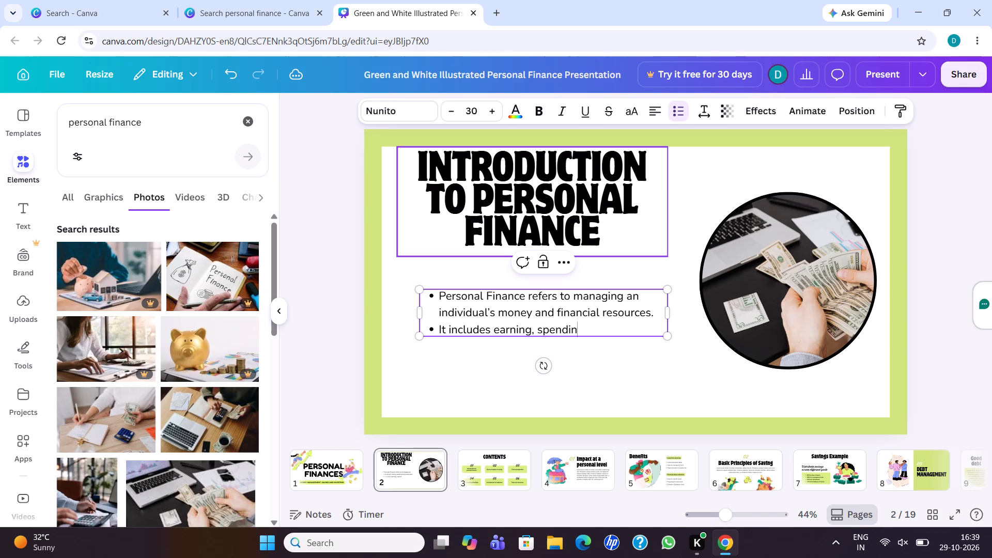
key(g)
text(, saving)
text(, i)
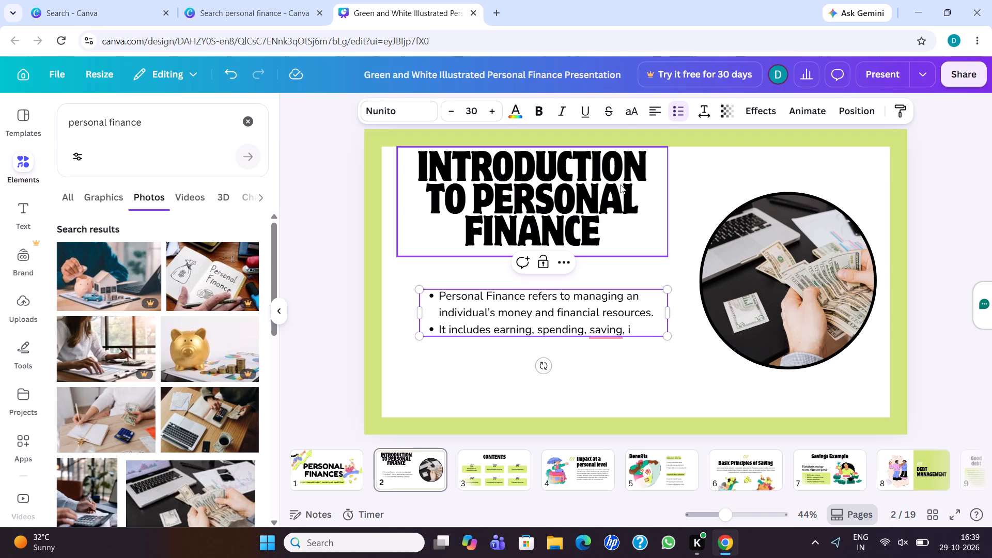
text(nvest)
key(i)
text(ng)
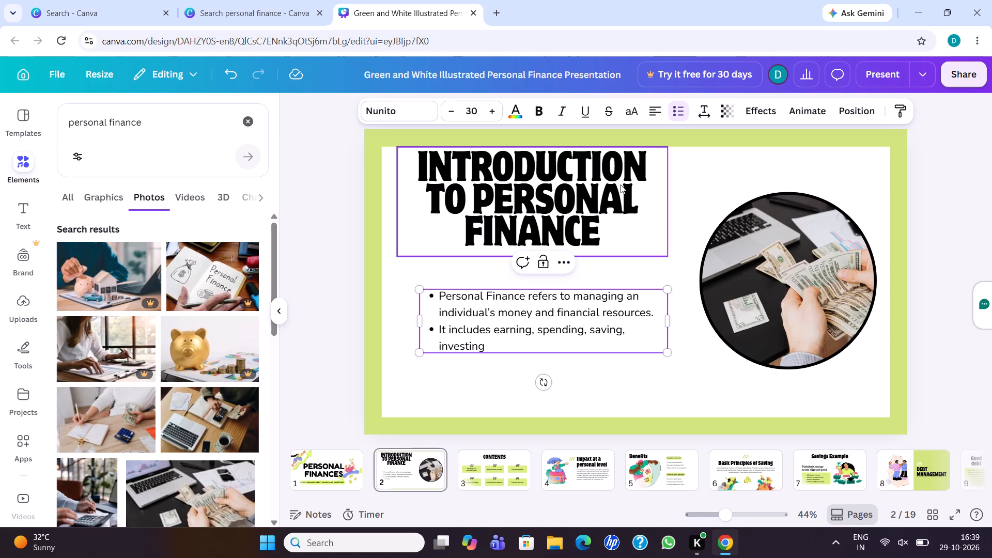
key(space)
text(and)
key(space)
text(bo)
key(r)
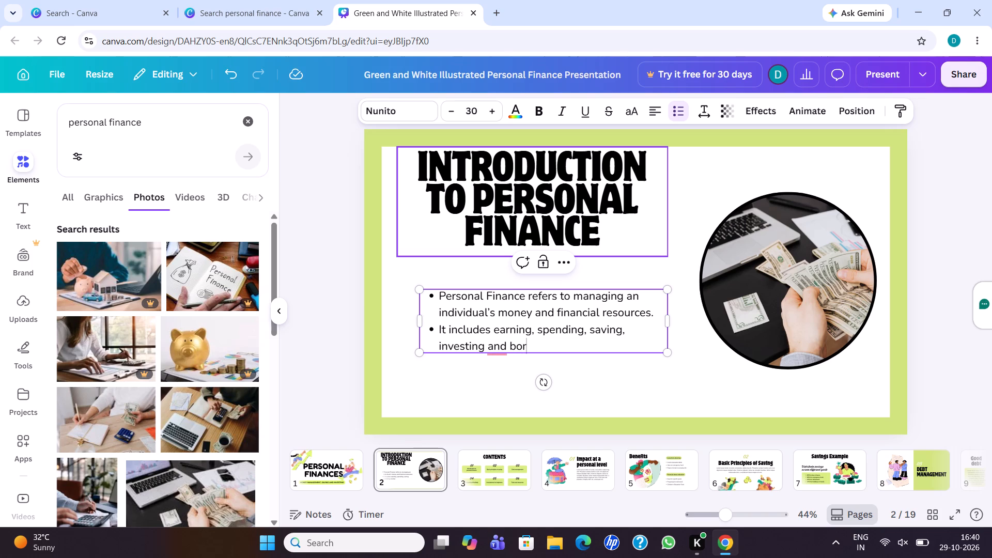
text(ro)
text(wing money)
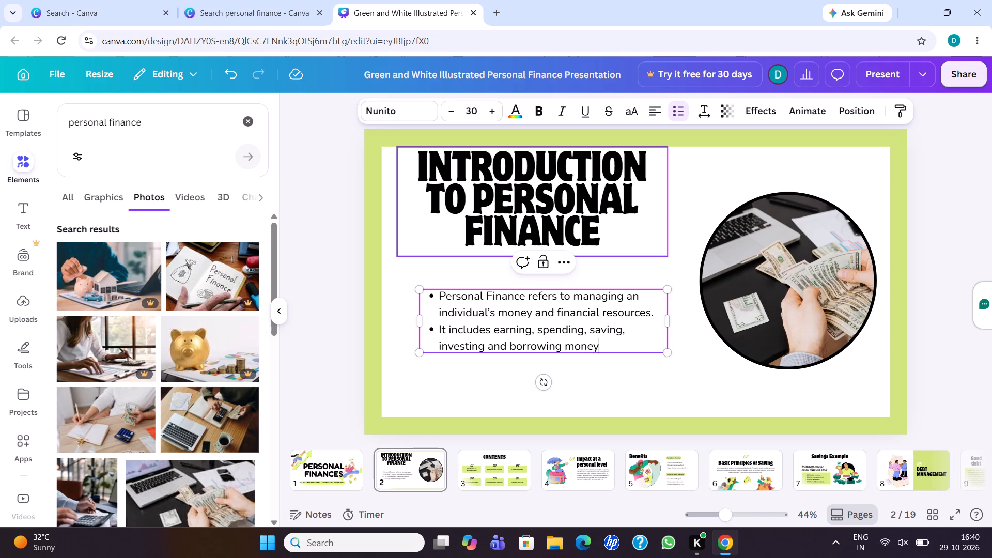
key(period)
key(Return)
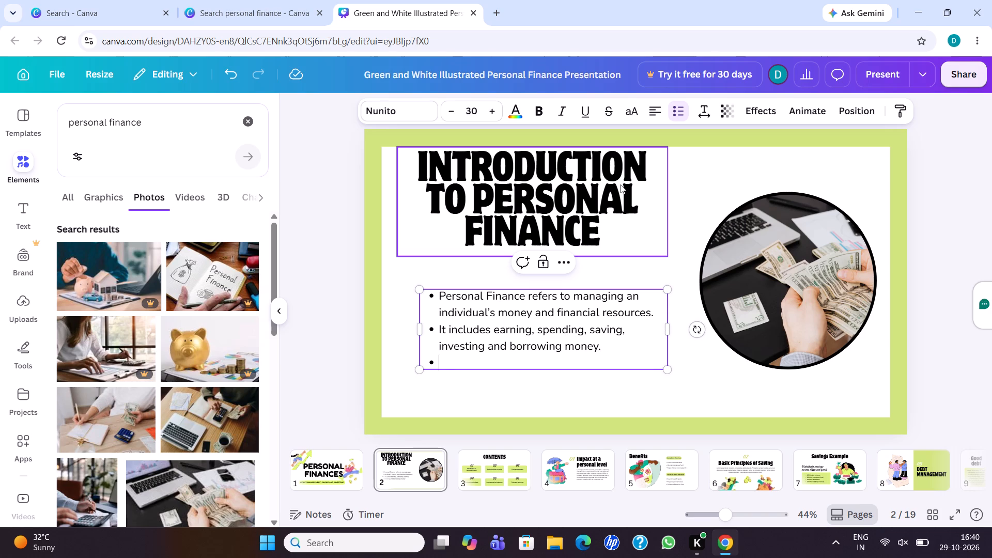
Write the third bullet on slide 2: "It helps people achieve their financial goals.".
text(t)
key(space)
text(help)
text(s people)
key(space)
text(achieve)
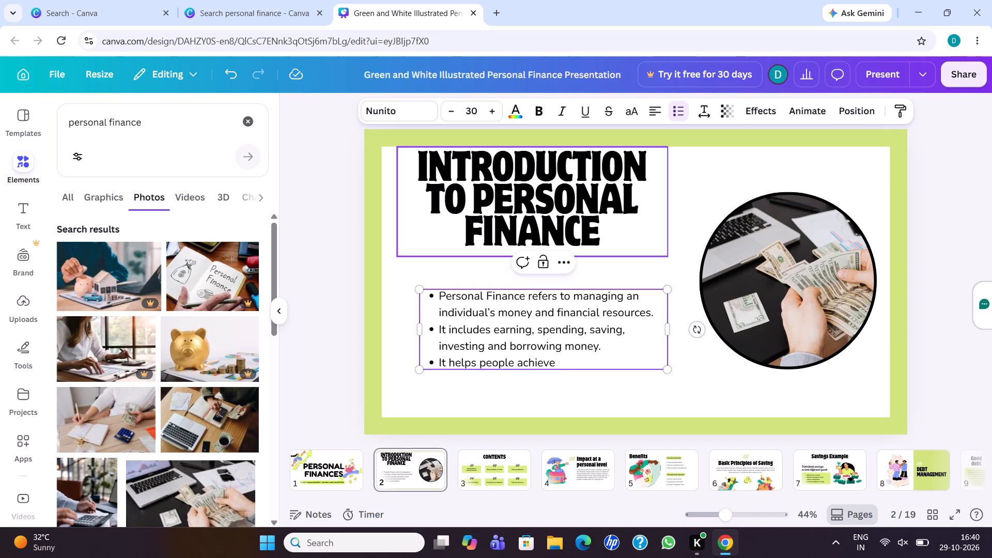
key(space)
text(their)
key(space)
text(finan)
text(cial)
key(space)
text(goals)
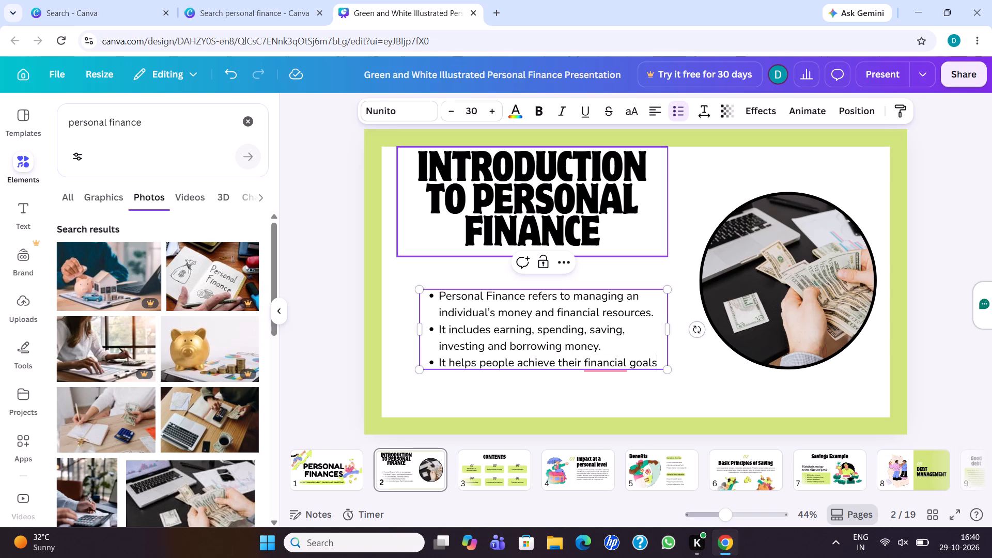
key(period)
Add a fourth bullet reading "It teaches individuals to use money wisely.".
key(Return)
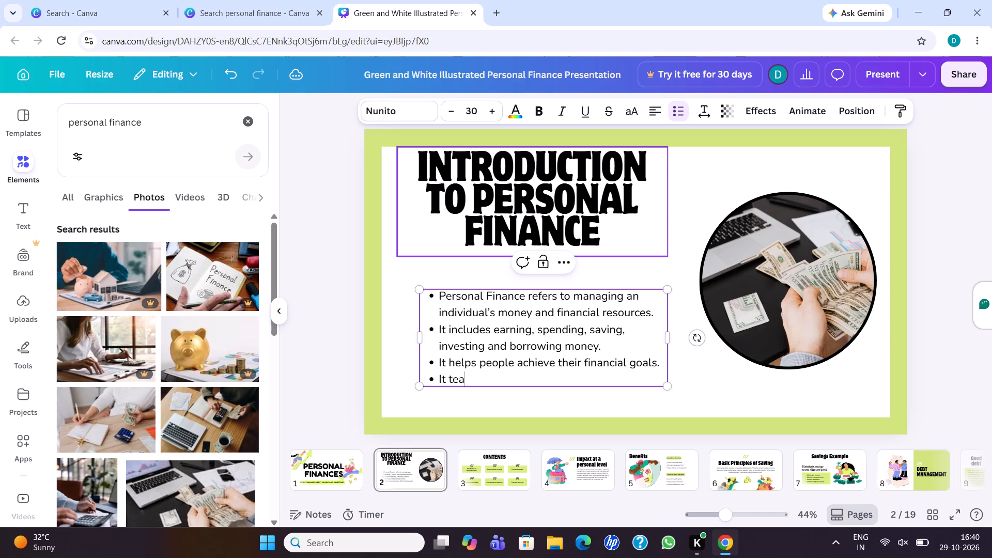
text(che)
text(s indi)
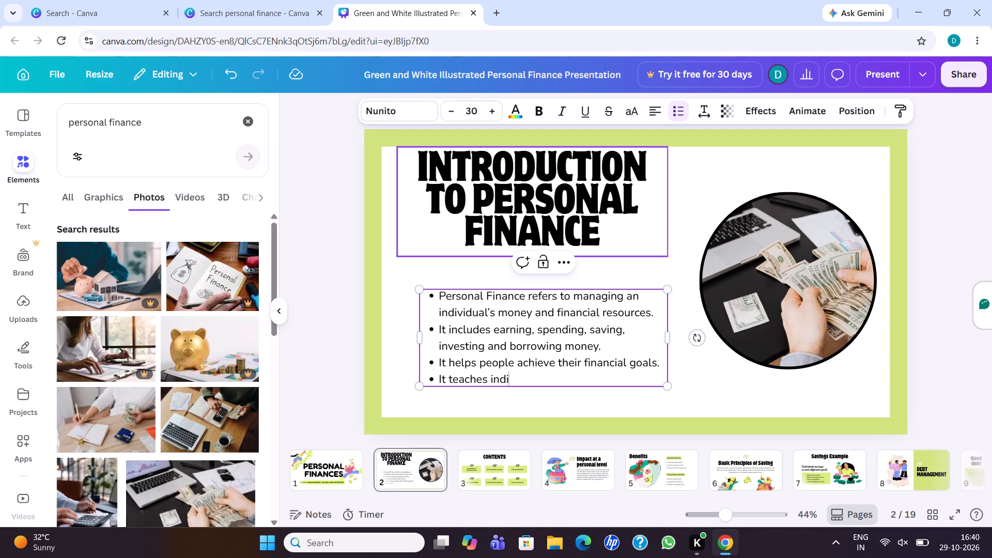
text(vi)
text(duals)
key(space)
text(to use money wisel)
key(y)
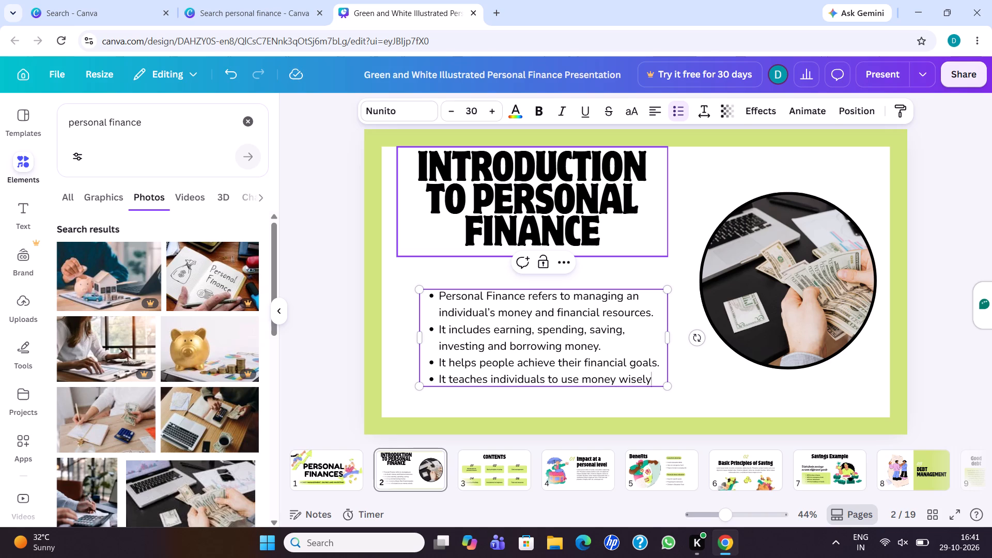
key(period)
Add a fifth bullet reading "Good personal finance management provides financial security and peace of mind.".
key(Return)
text(ood)
key(space)
text(personal)
key(space)
text(financ)
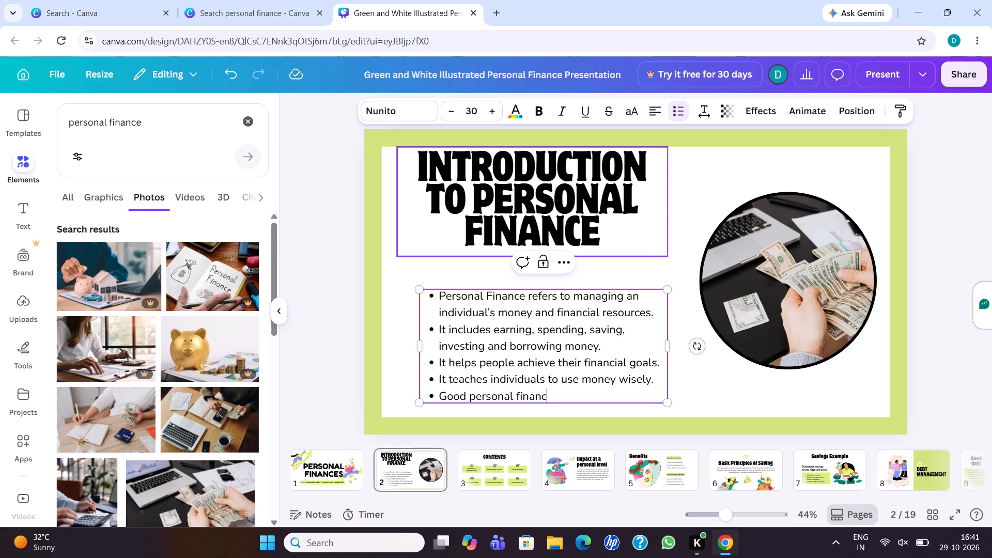
text(e manage)
text(ment)
key(space)
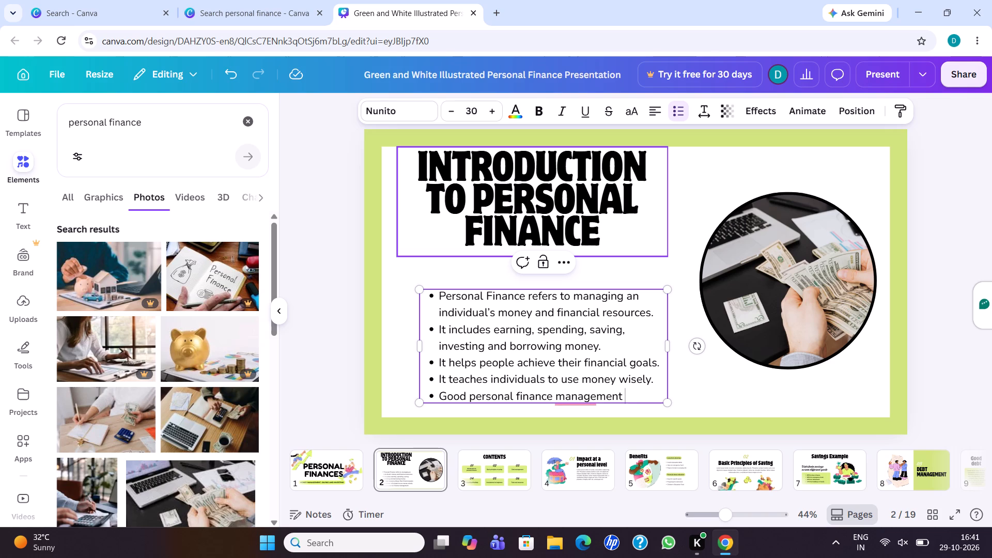
text(provide)
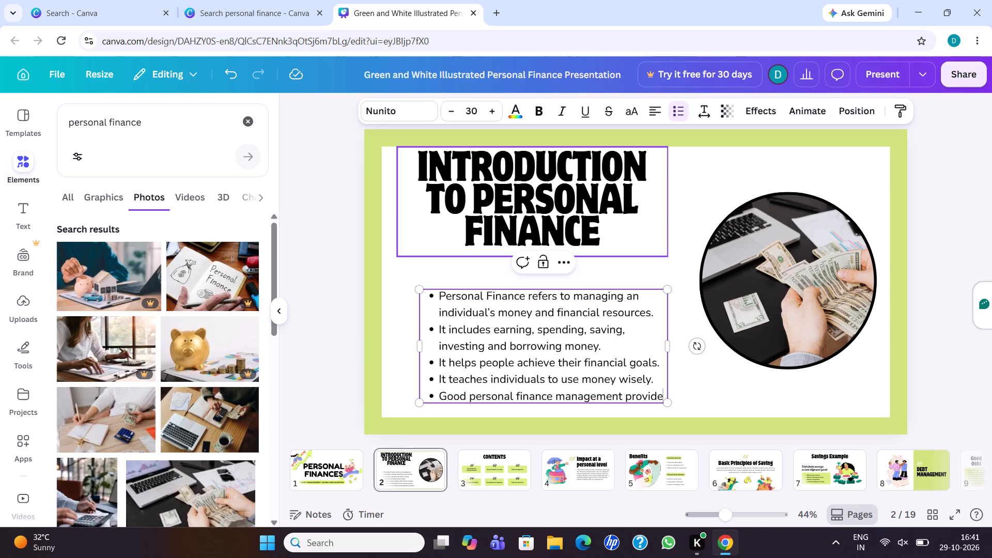
text(s financial security and peace o)
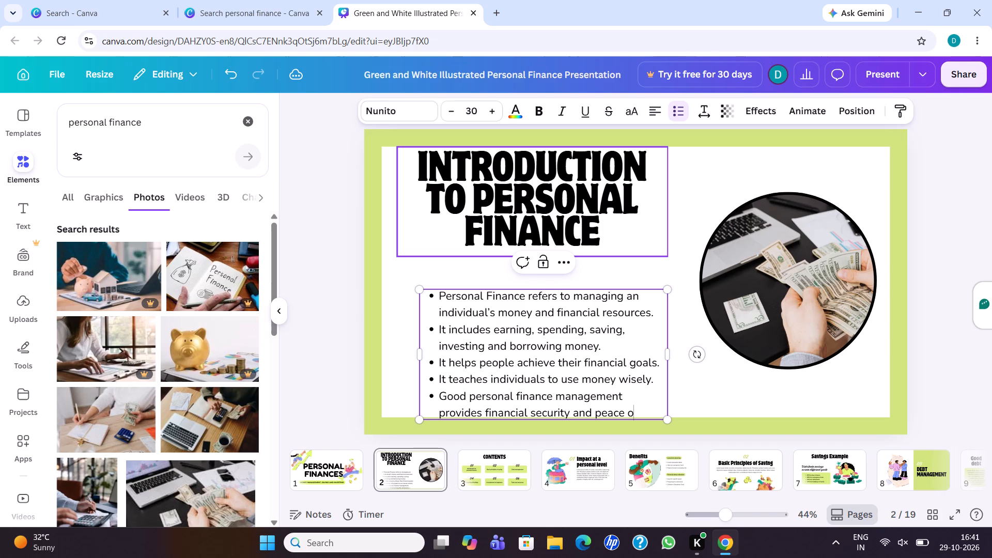
text(f mind.)
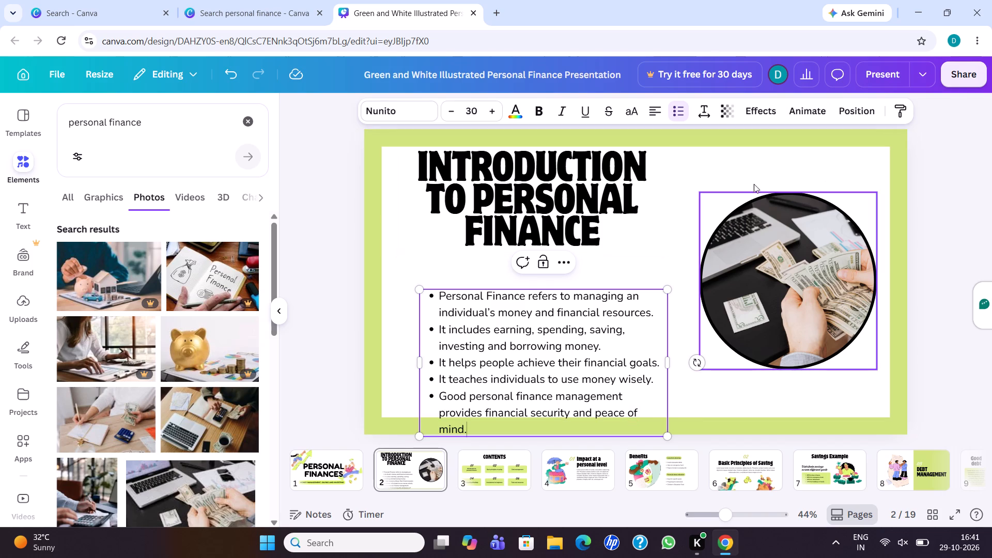
Move the bulleted text box up and slightly left so it sits directly below the heading, clear of the slide's bottom border.
right_drag(591, 440, 580, 415)
click(565, 437)
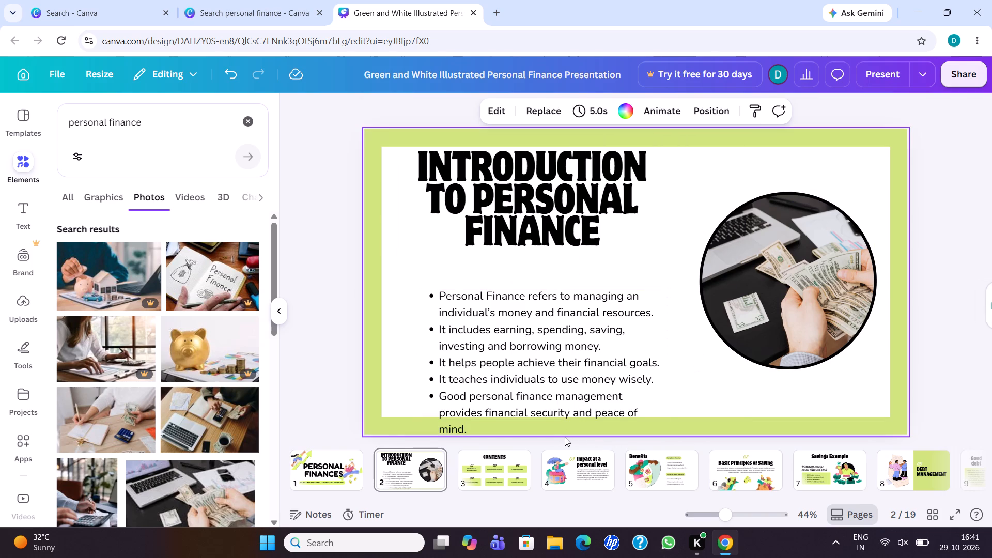
click(555, 424)
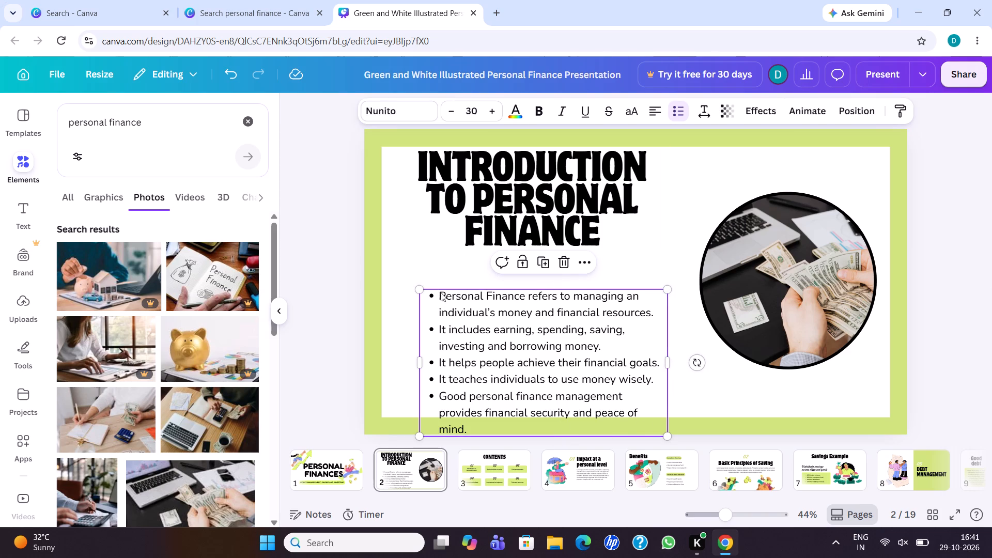
drag(530, 438, 517, 398)
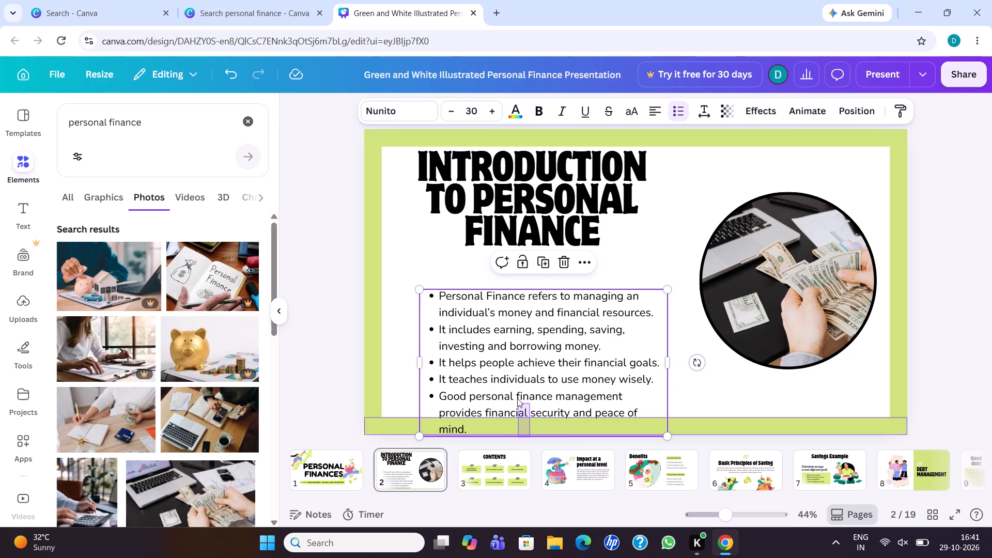
drag(517, 398, 515, 374)
click(599, 428)
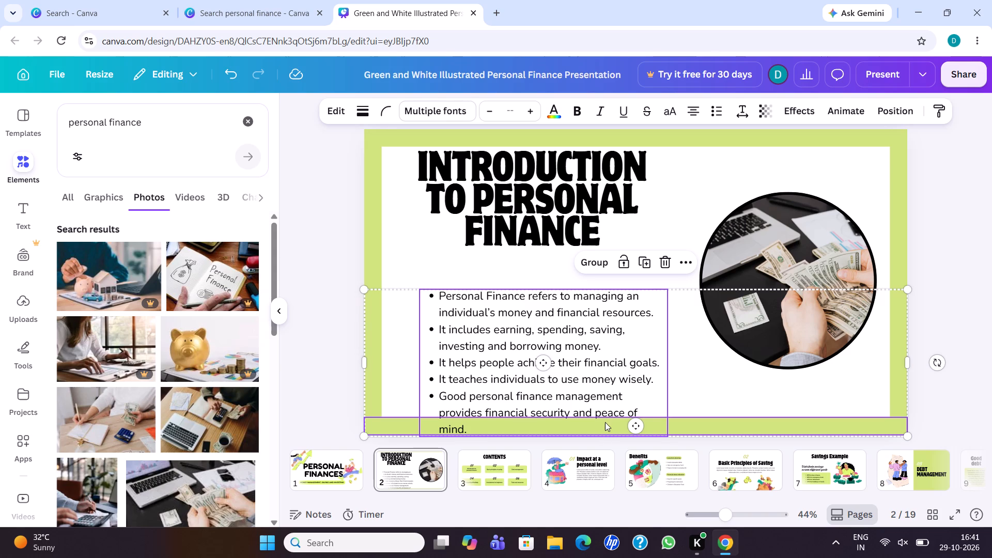
click(602, 422)
click(695, 391)
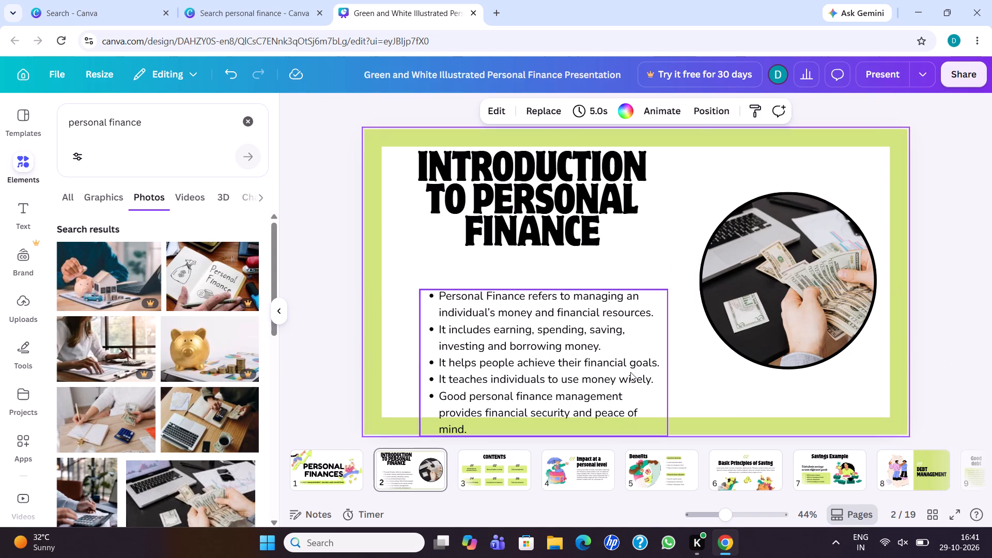
drag(593, 373, 570, 338)
click(833, 408)
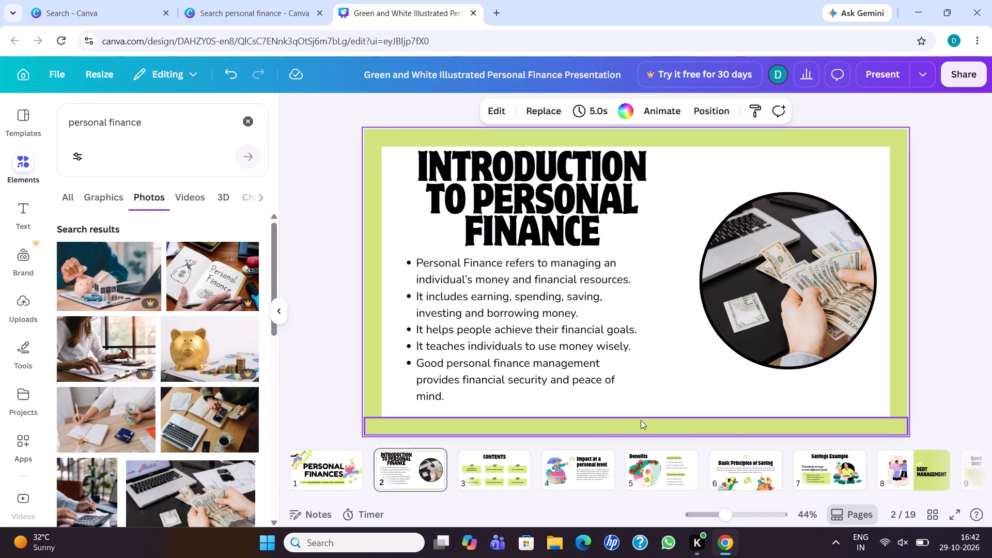
Recolour all four yellow-green border bars of slide 2 to the design's vivid azure blue.
click(693, 134)
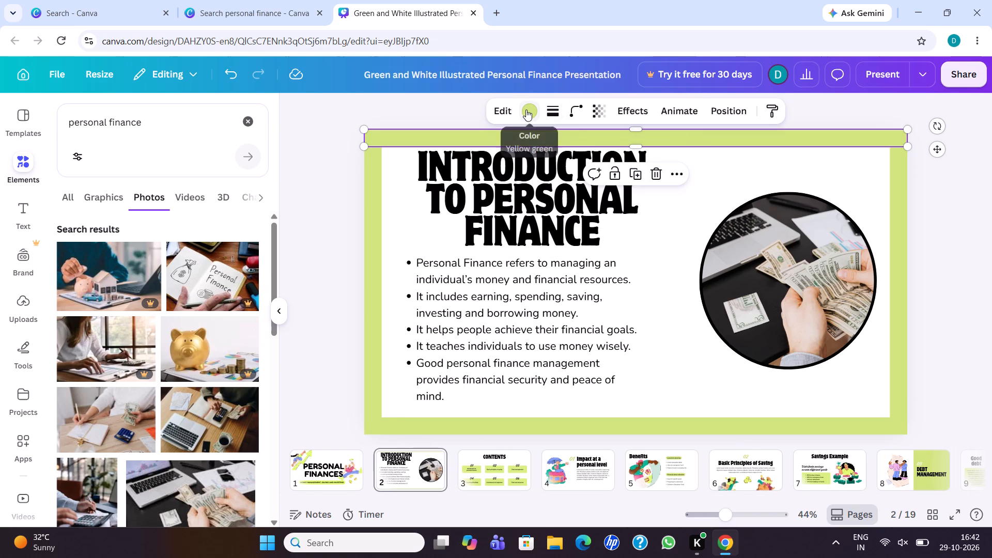
click(526, 110)
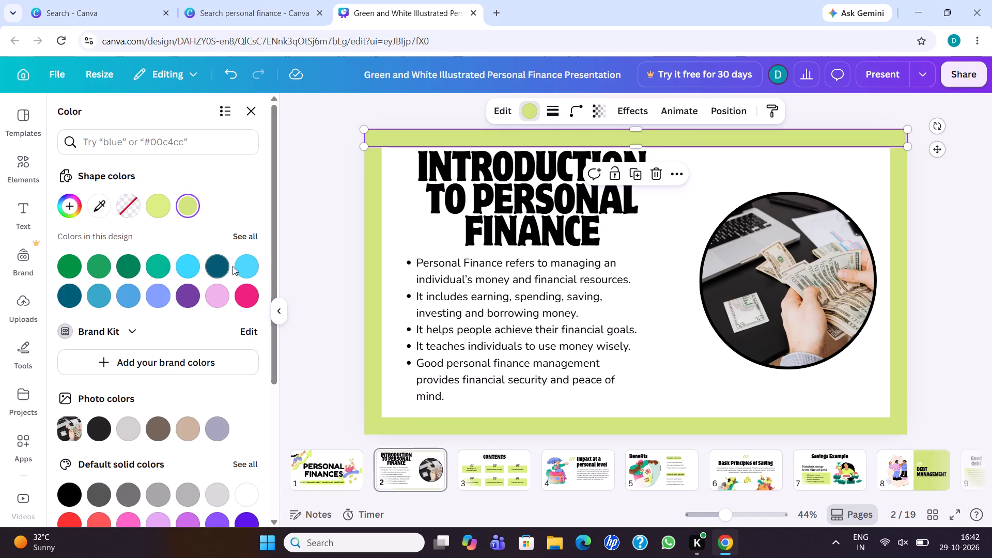
click(237, 266)
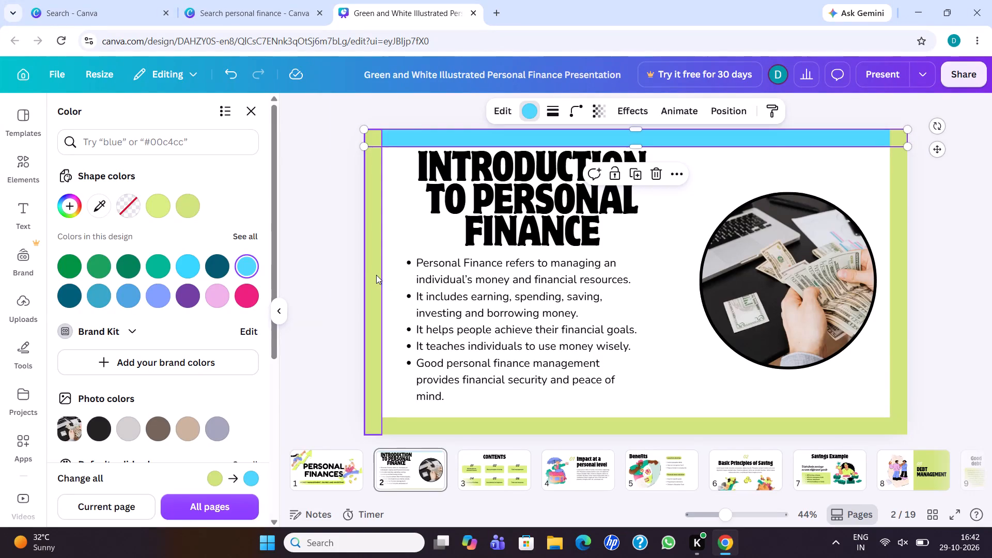
click(373, 275)
click(253, 271)
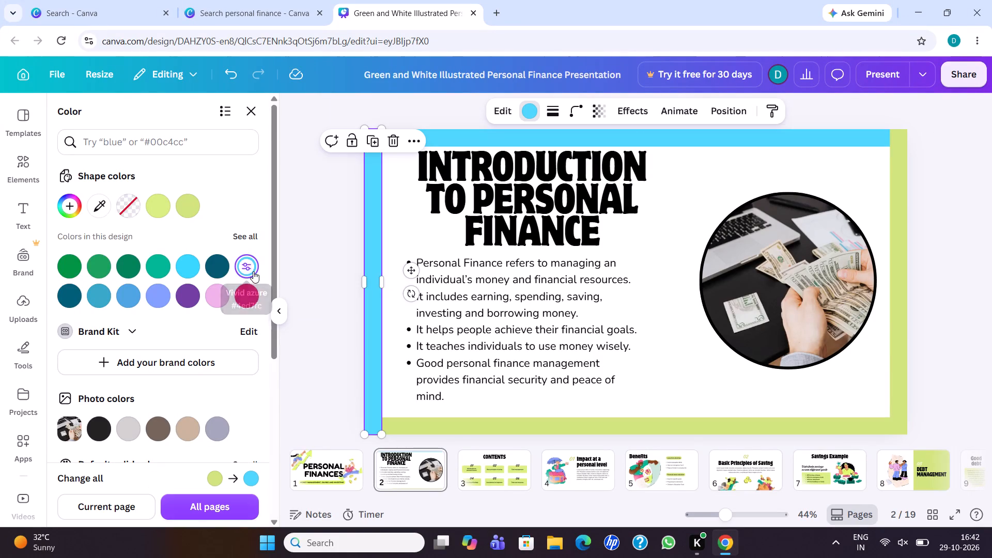
click(507, 427)
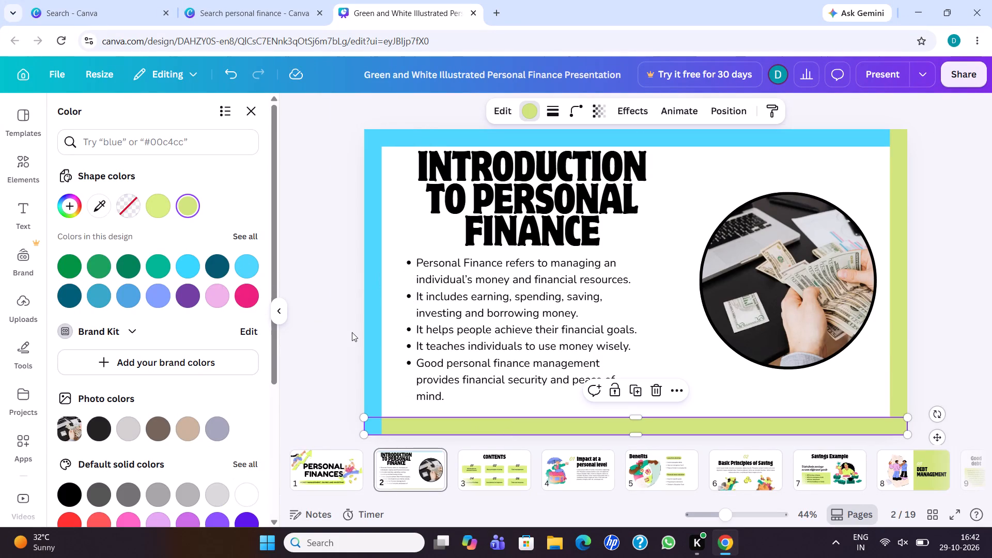
click(250, 270)
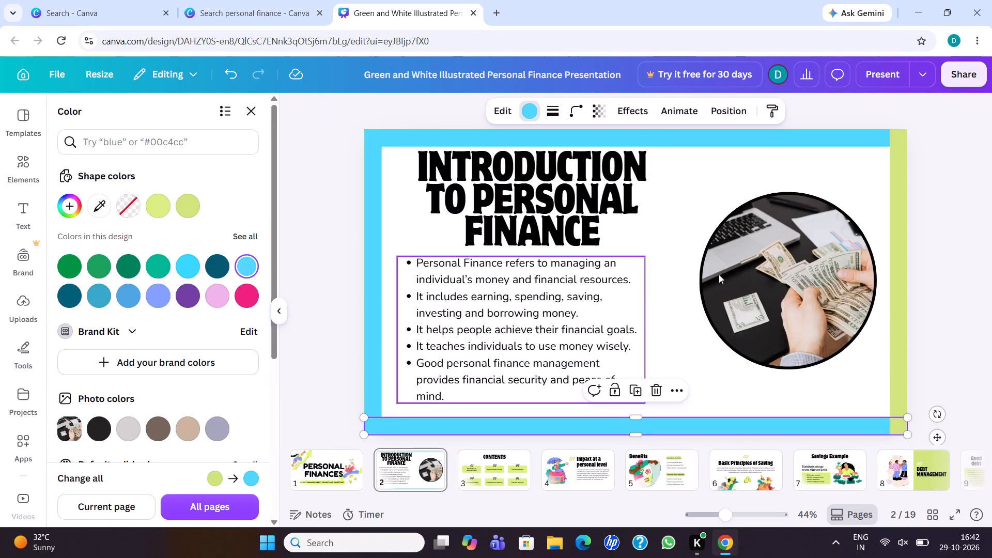
click(893, 316)
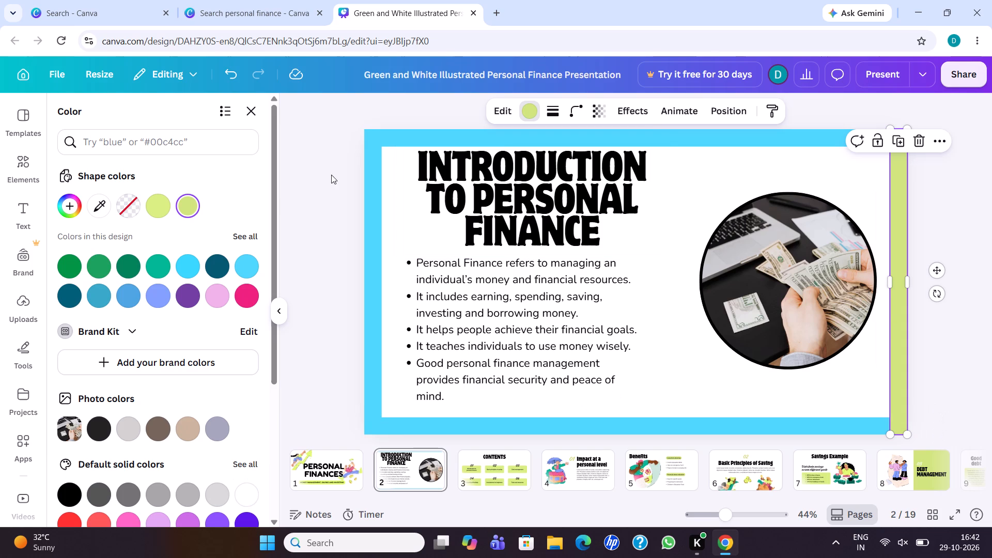
click(254, 262)
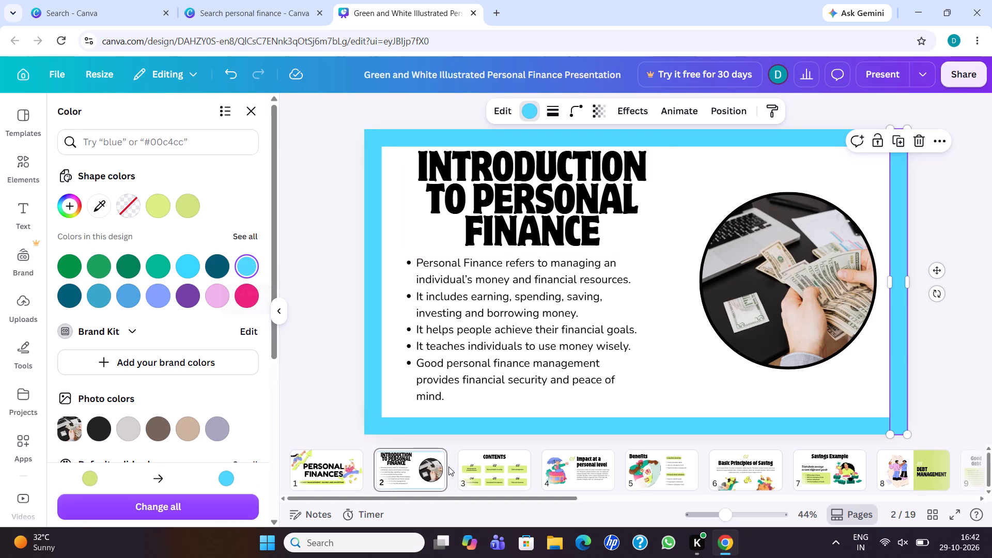
Replace the CONTENTS heading on slide 3 with "Importance of personal finance".
click(467, 484)
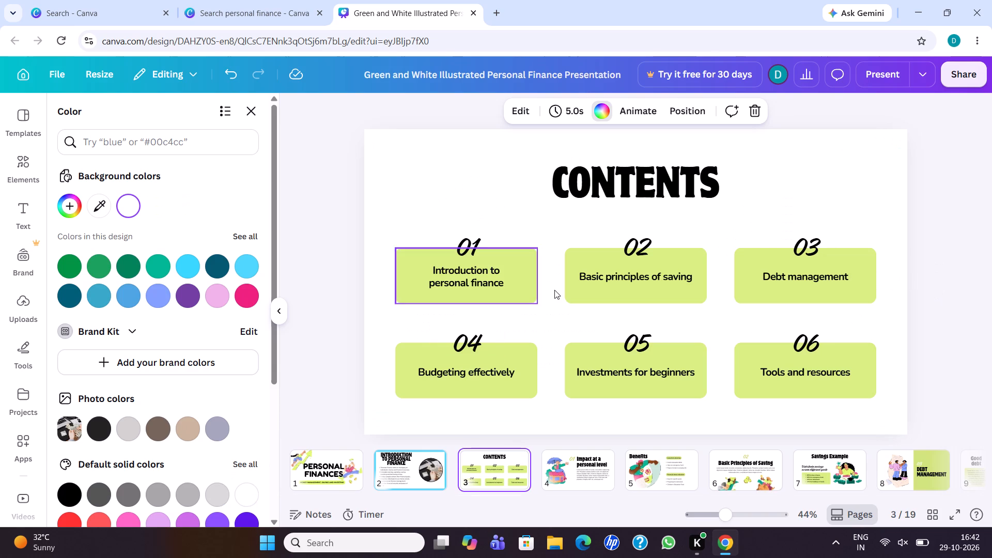
click(620, 192)
click(555, 190)
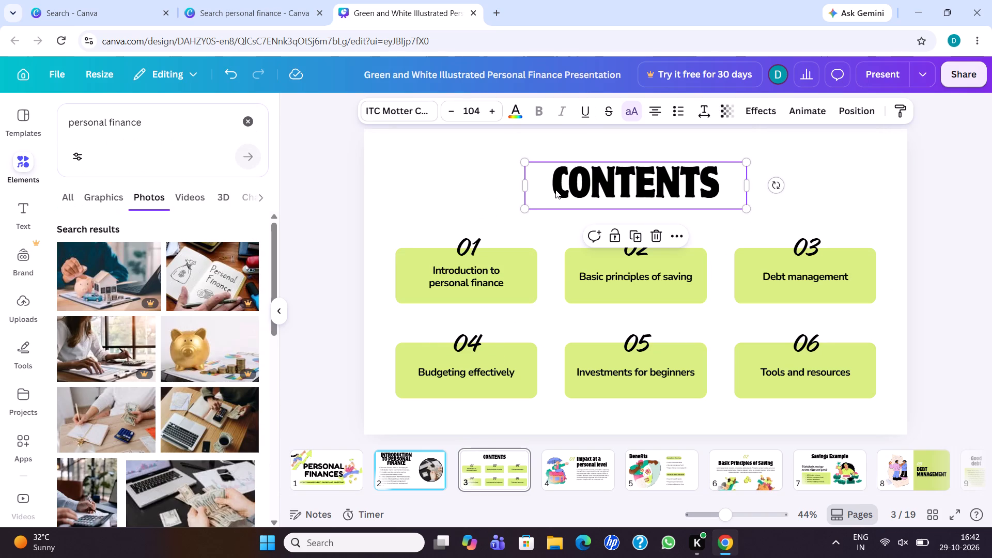
key(BackSpace)
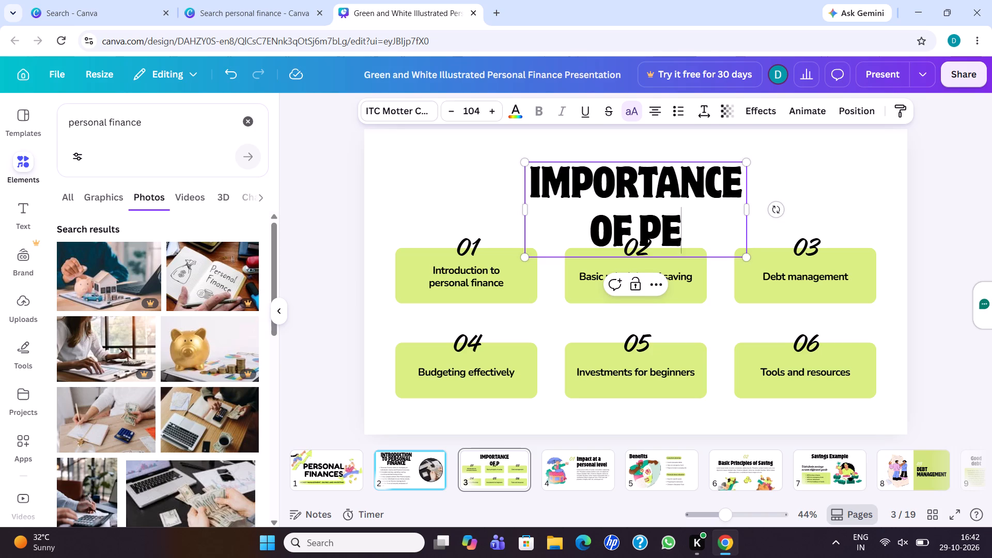
text(so)
text(nal)
key(space)
text(finance)
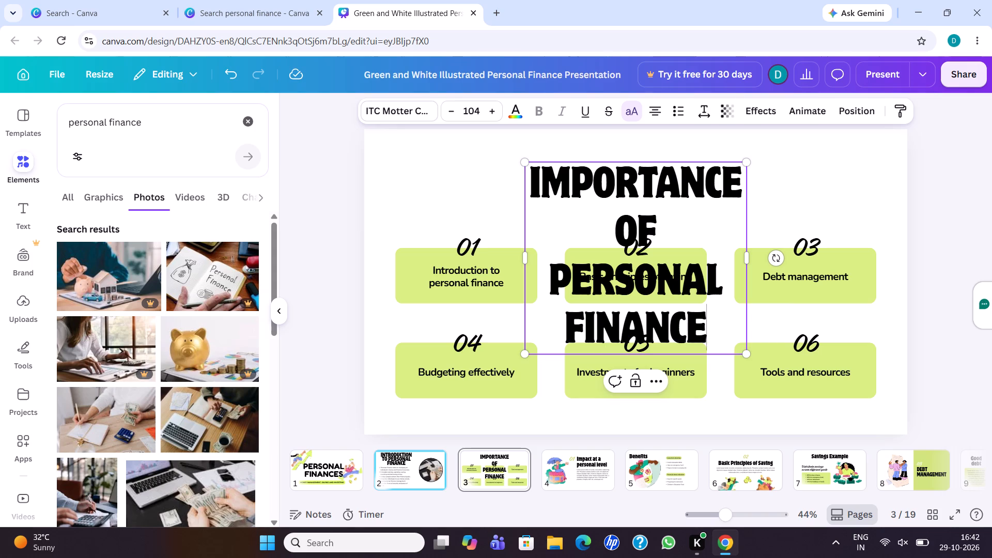
Reduce slide 3's heading to font size 91 and widen its text box so the heading wraps onto two lines.
triple_click(450, 114)
triple_click(450, 114)
triple_click(450, 114)
triple_click(450, 114)
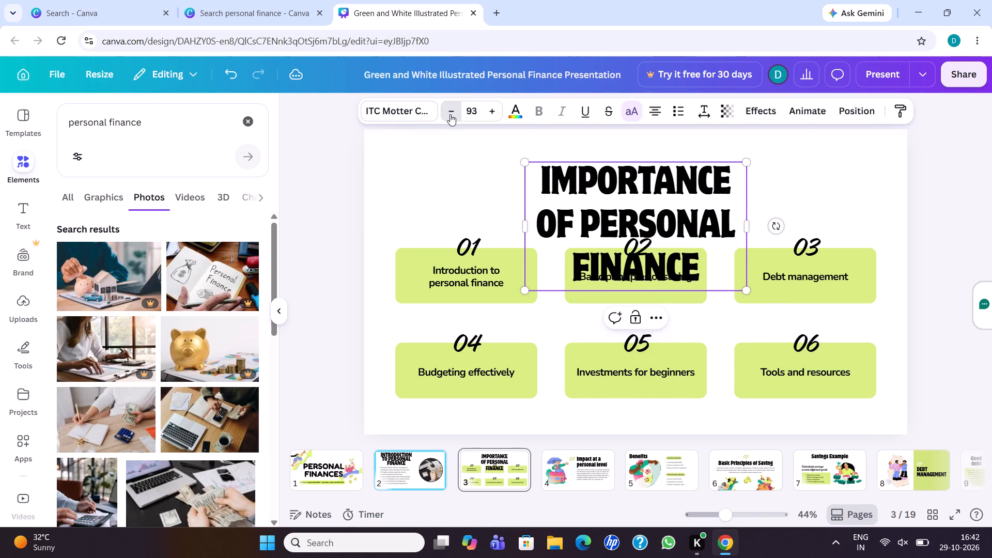
click(450, 114)
drag(747, 226, 857, 216)
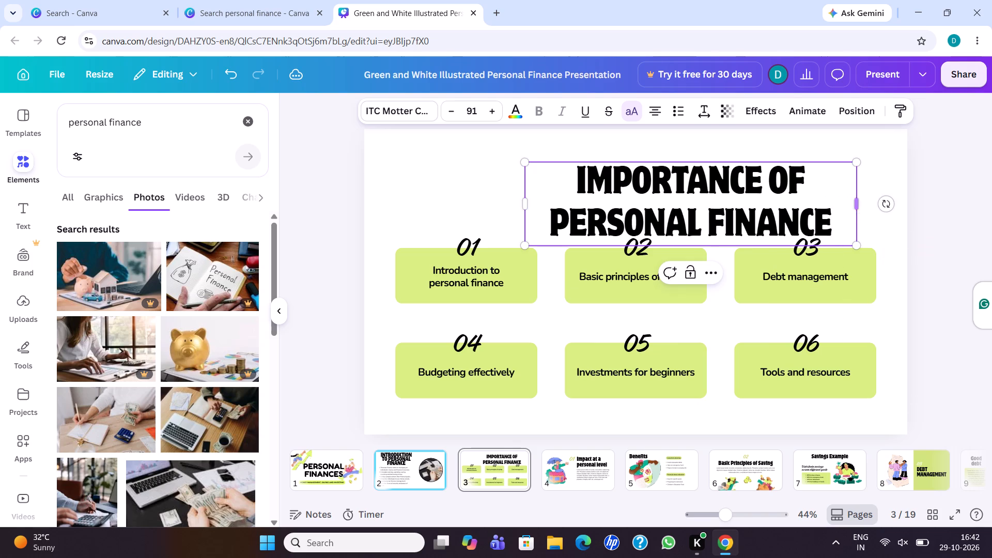
Move the heading up and to the left so it sits roughly centred above the six green cards.
drag(716, 247, 648, 219)
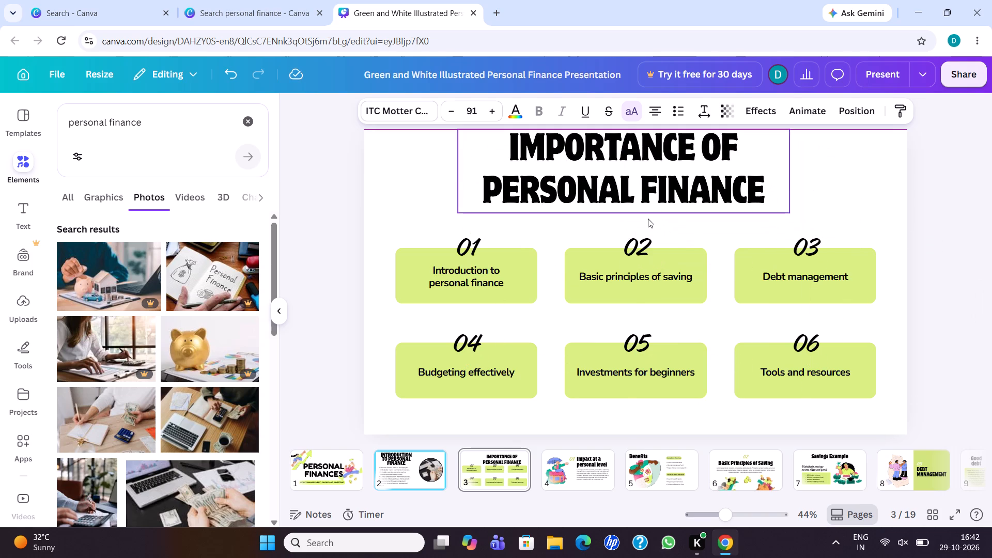
drag(648, 219, 650, 224)
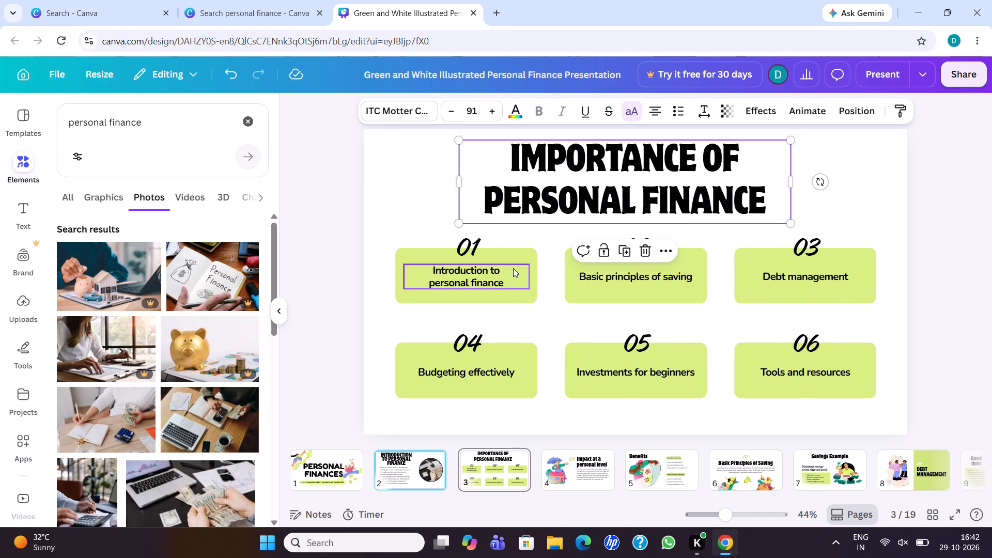
Replace the first card's text "Introduction to personal finance" with "Helps control unnecessary expenses.".
click(511, 270)
click(512, 279)
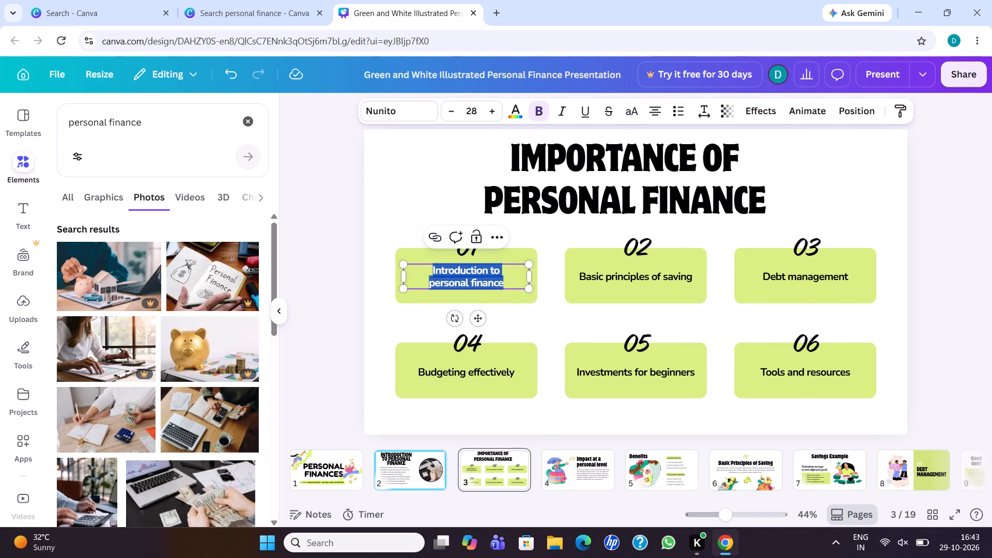
key(BackSpace)
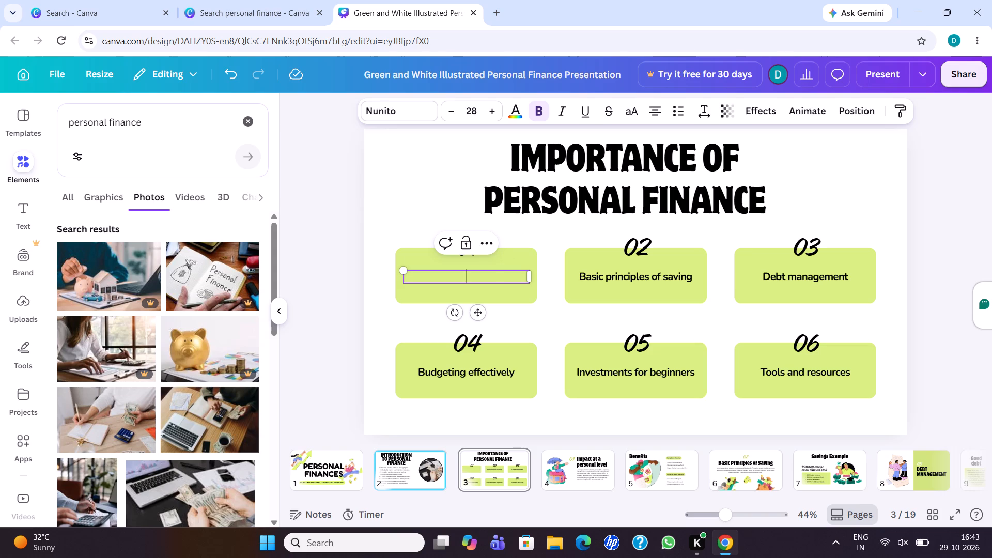
text(elps contri)
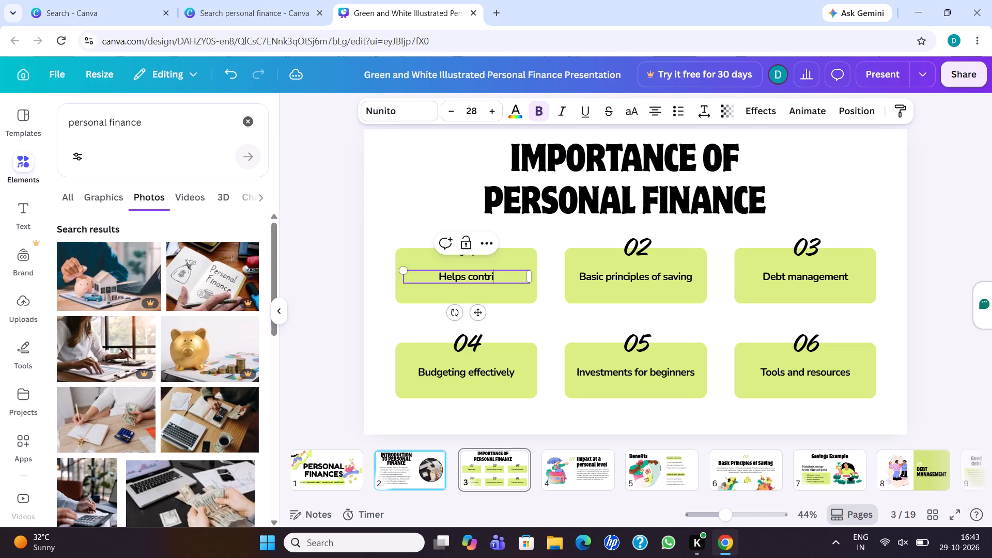
key(BackSpace)
text(ol u)
text(nneces)
text(sary expenses)
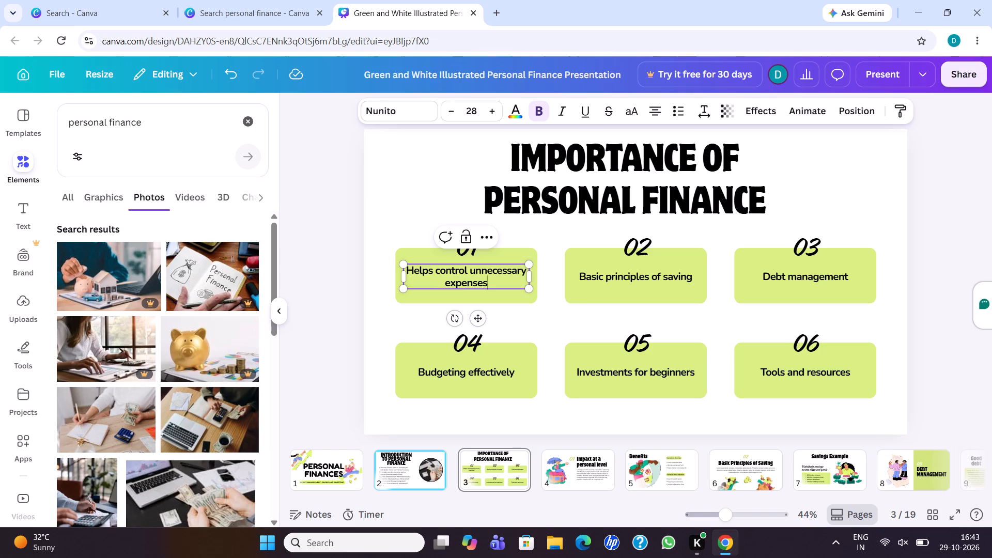
key(period)
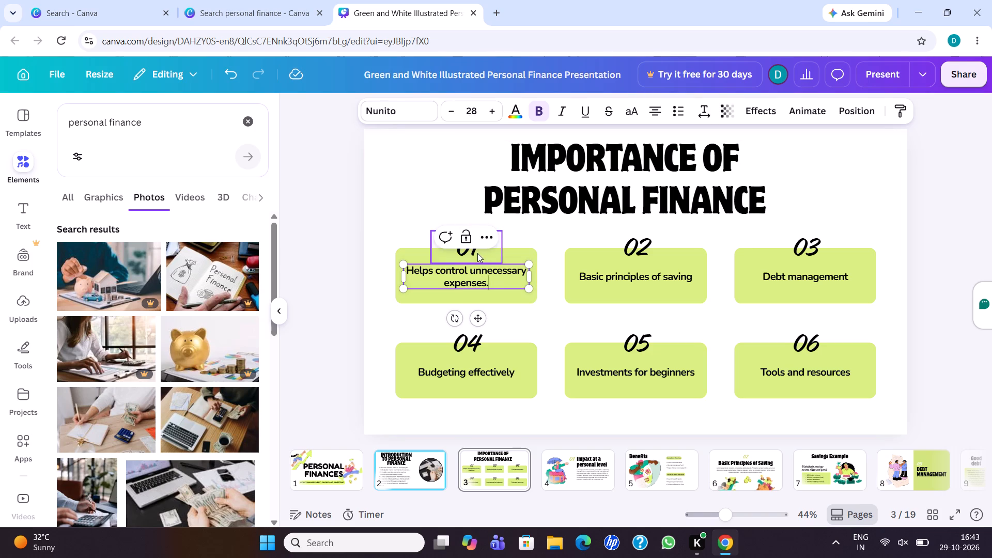
Remove the number 01 above the first card.
click(477, 253)
click(472, 249)
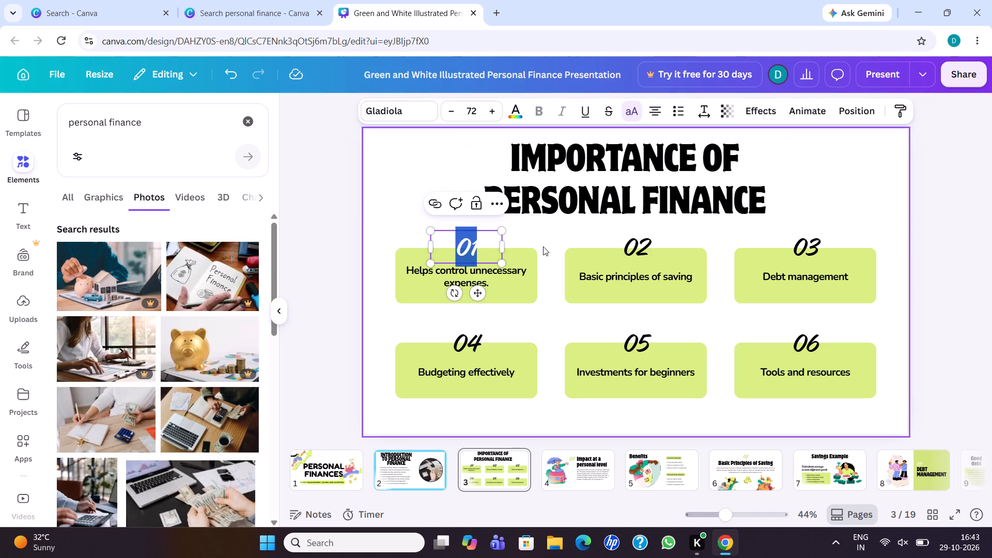
key(period)
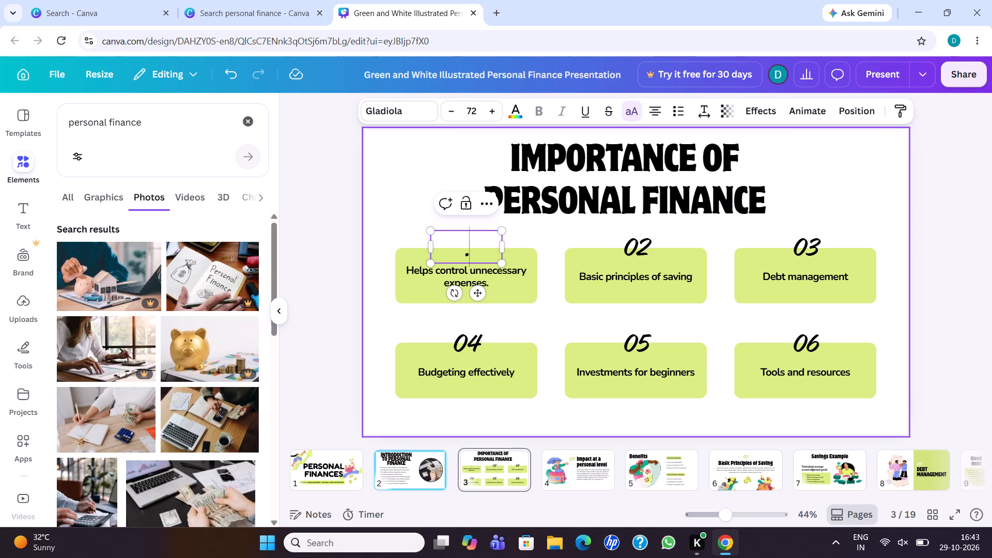
key(BackSpace)
key(BackSpace)
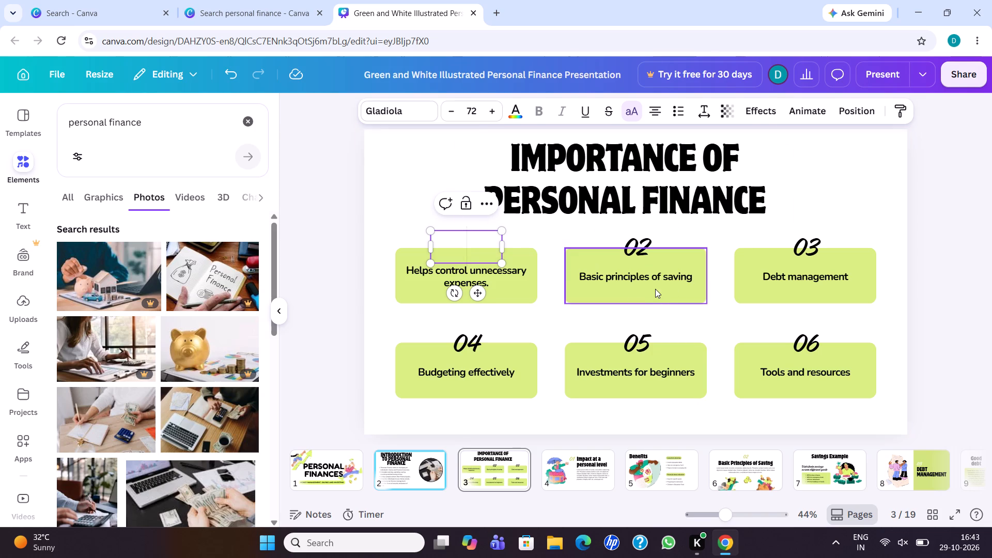
Replace the second card's text "Basic principles of saving" with "Encourages regular saving habits.".
click(655, 289)
click(636, 243)
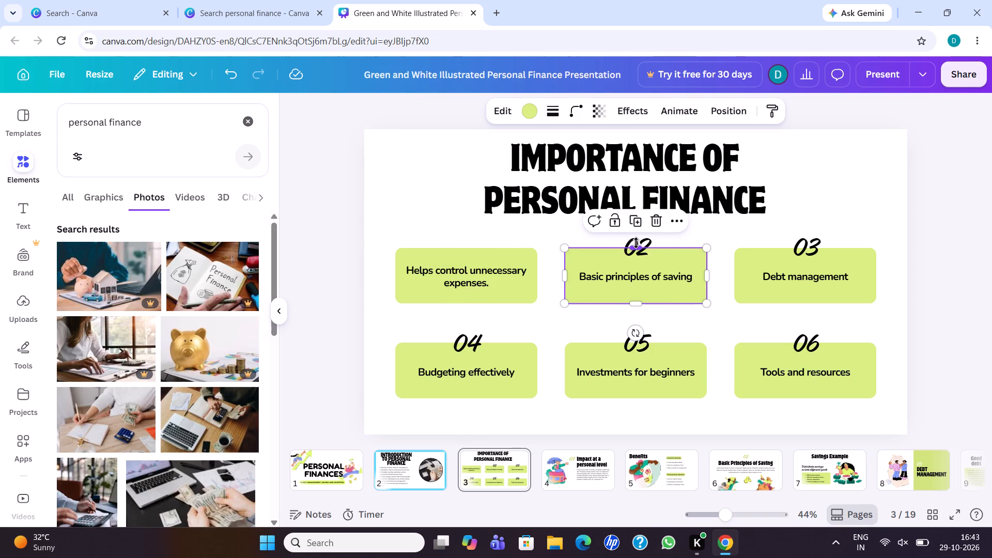
click(633, 250)
click(656, 270)
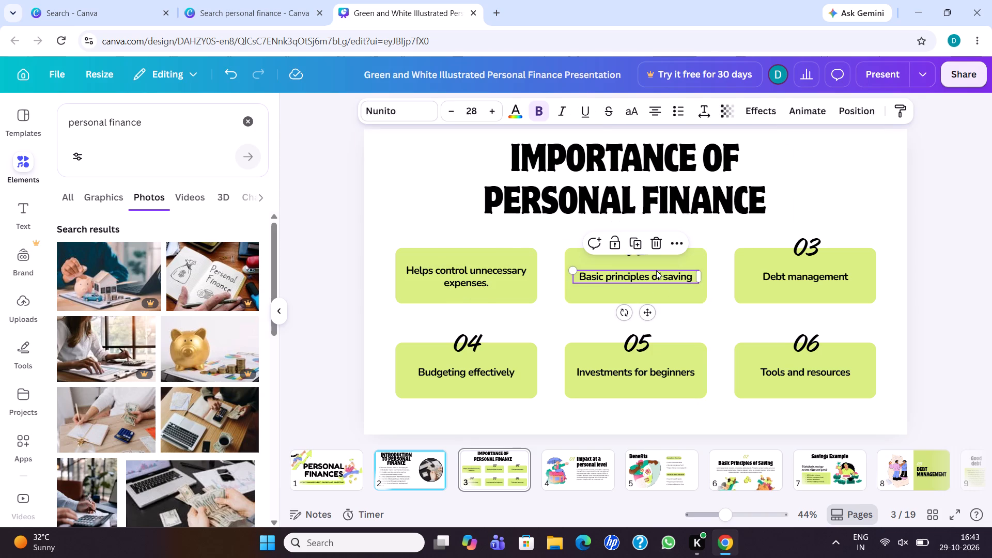
click(658, 274)
key(BackSpace)
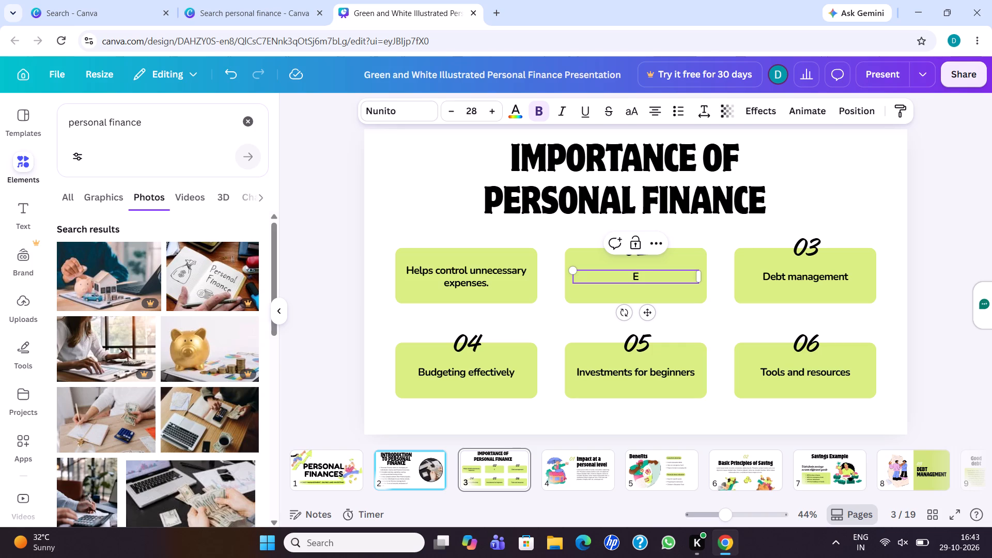
text(ncourages regular sav)
text(ing habits)
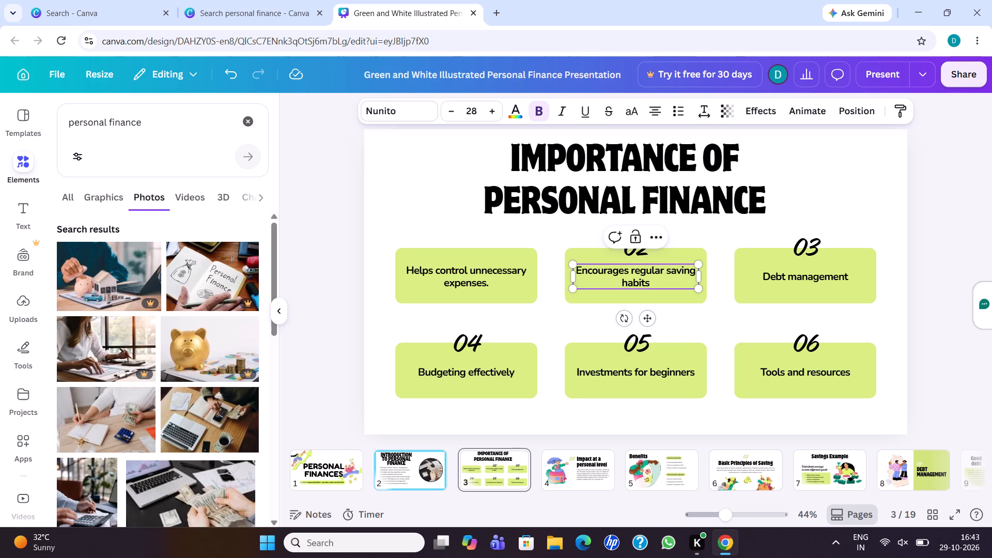
key(period)
Delete the numbers 02 and 03 above the second and third cards.
click(632, 252)
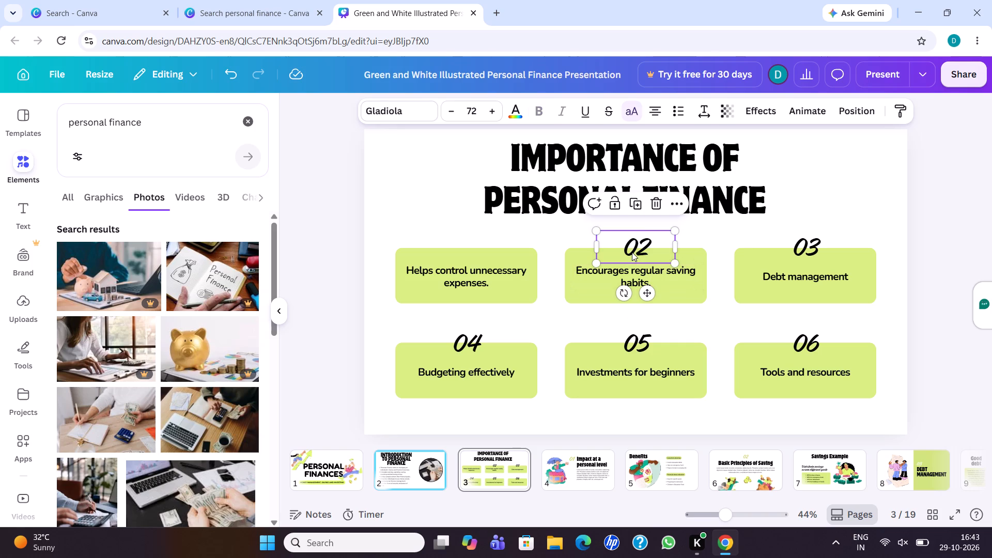
click(654, 203)
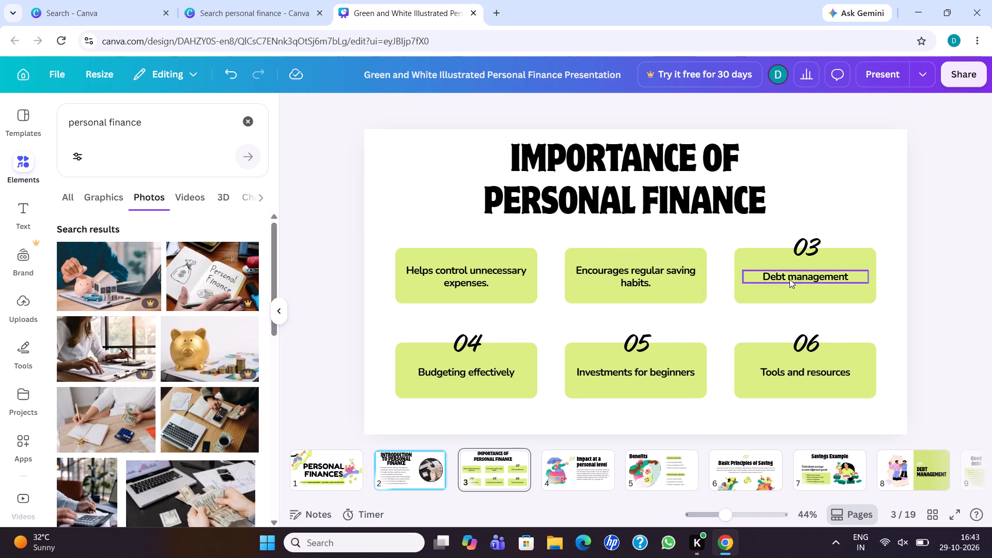
click(815, 240)
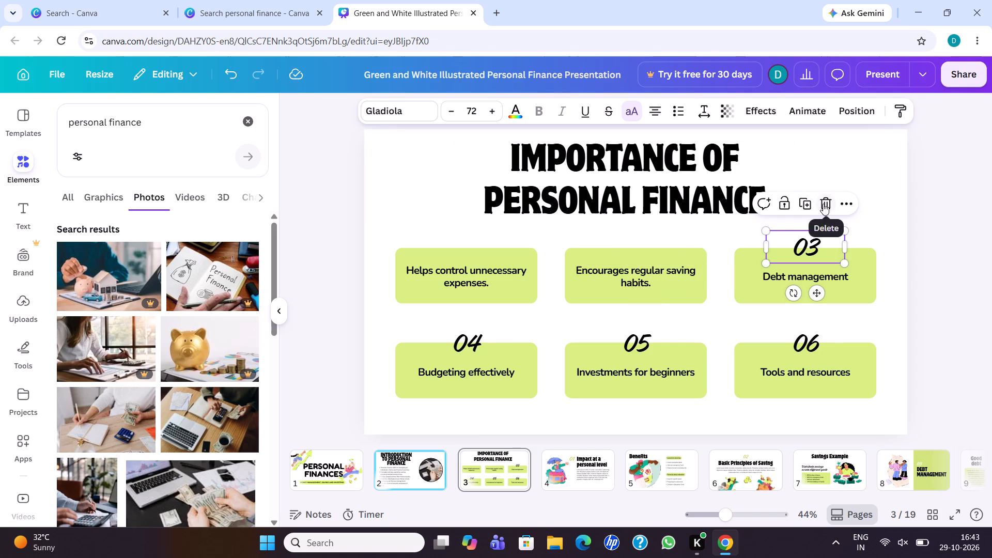
click(823, 204)
Replace the third card's text "Debt management" with "Helps achieve short term and long term goals.".
click(797, 266)
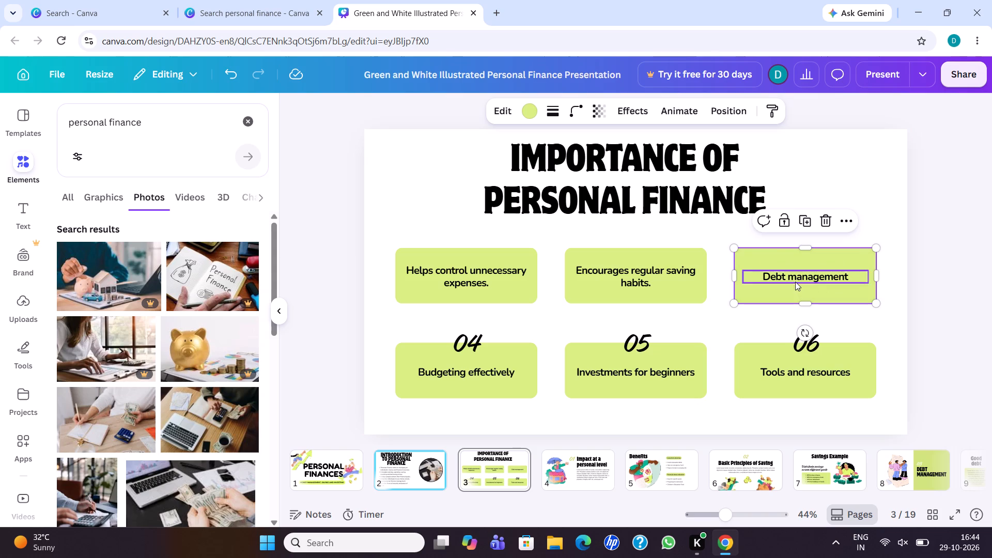
click(795, 276)
click(795, 276)
key(BackSpace)
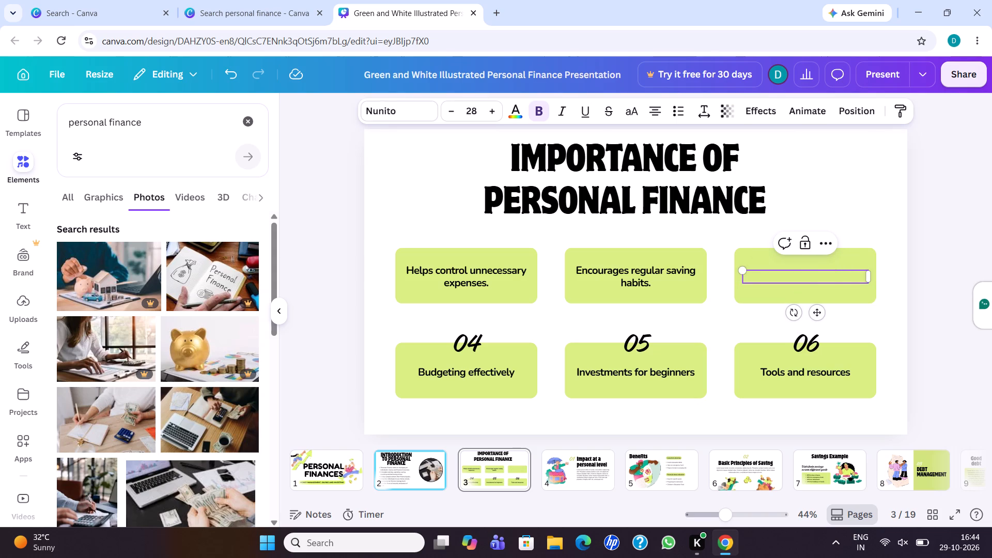
text(elps achieve)
key(space)
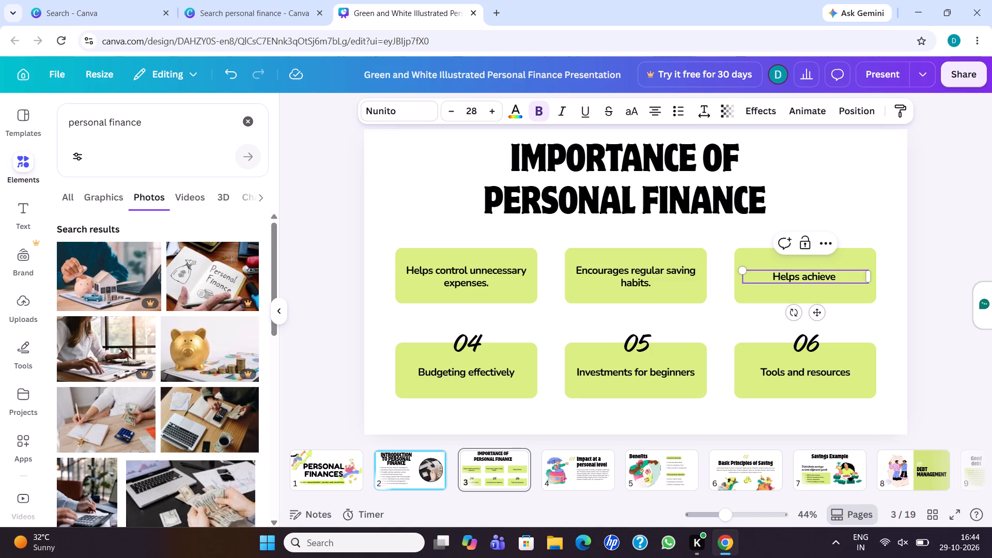
text(short ter)
text(m and long)
key(space)
text(term goals)
key(period)
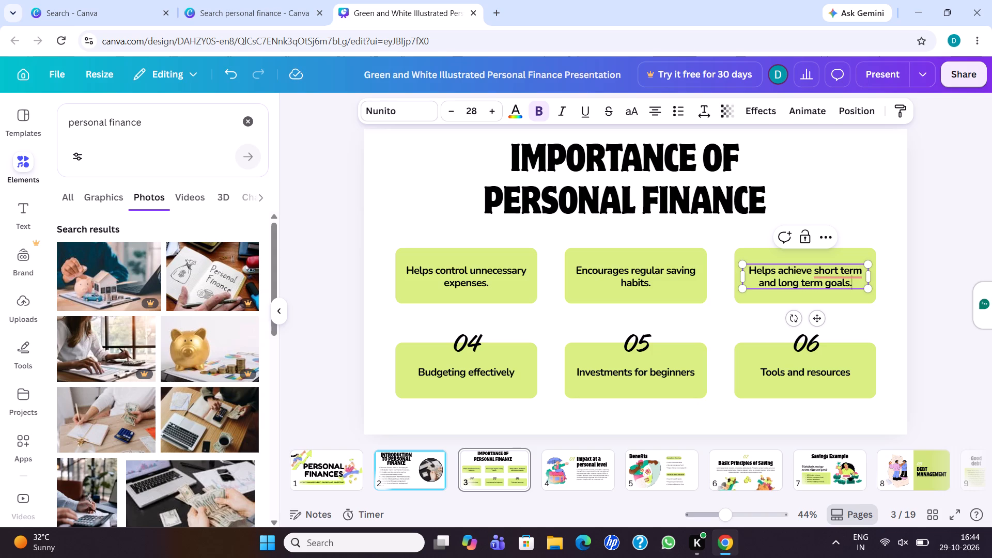
Delete the number 04 above the "Budgeting effectively" card.
click(475, 351)
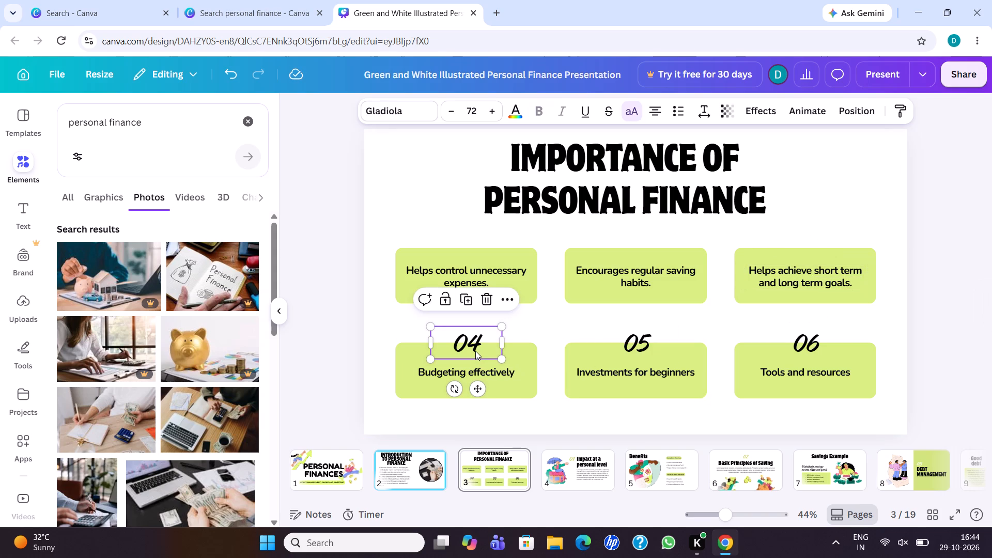
click(484, 298)
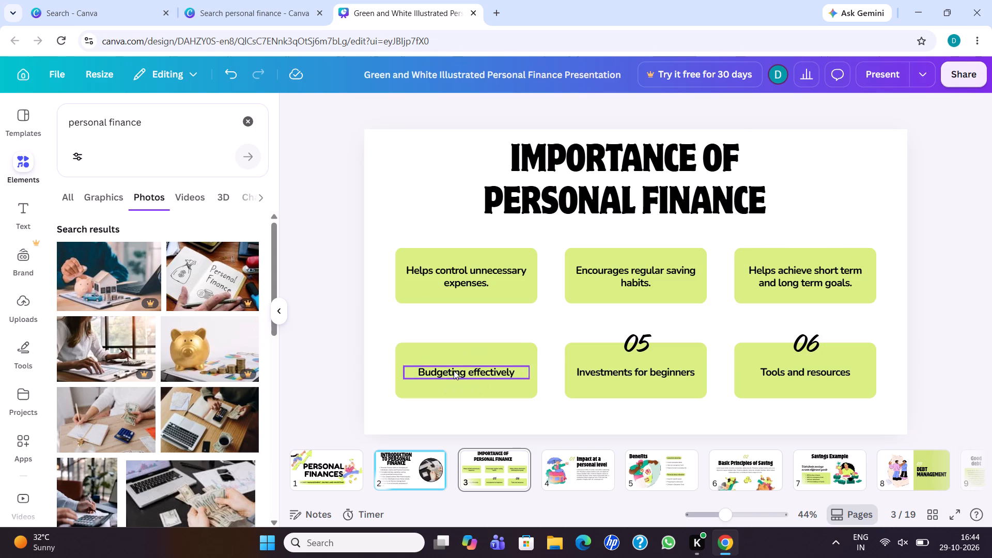
Replace the fourth card's text "Budgeting effectively" with "Prepares individuals for emergencies.".
click(452, 370)
click(452, 370)
key(BackSpace)
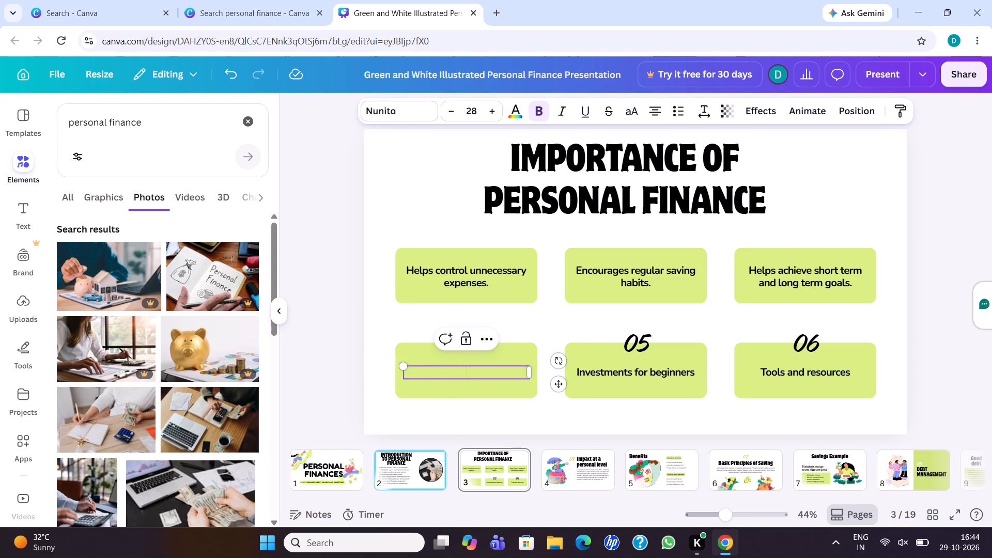
text(repare)
text(s indiv)
text(iduals)
key(space)
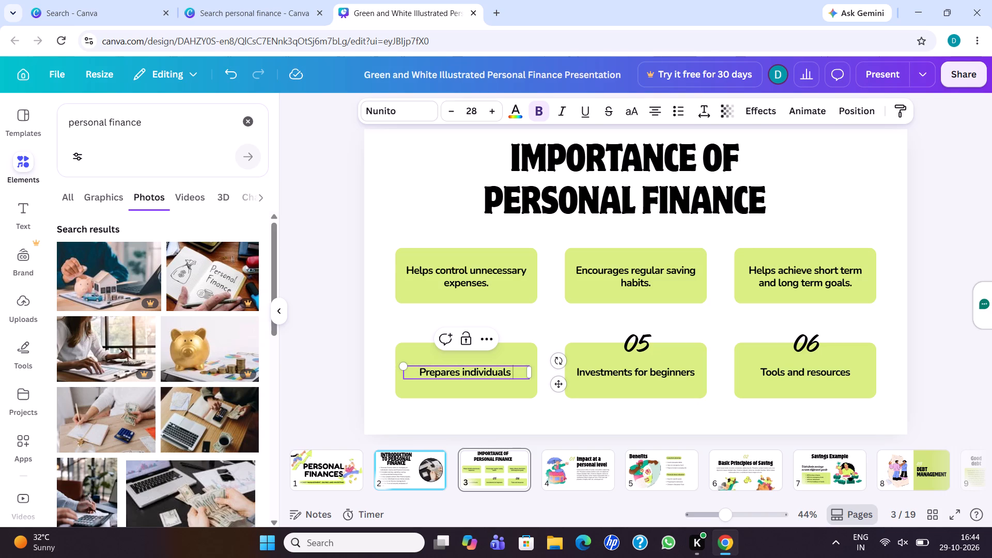
text(for em)
text(ergencies)
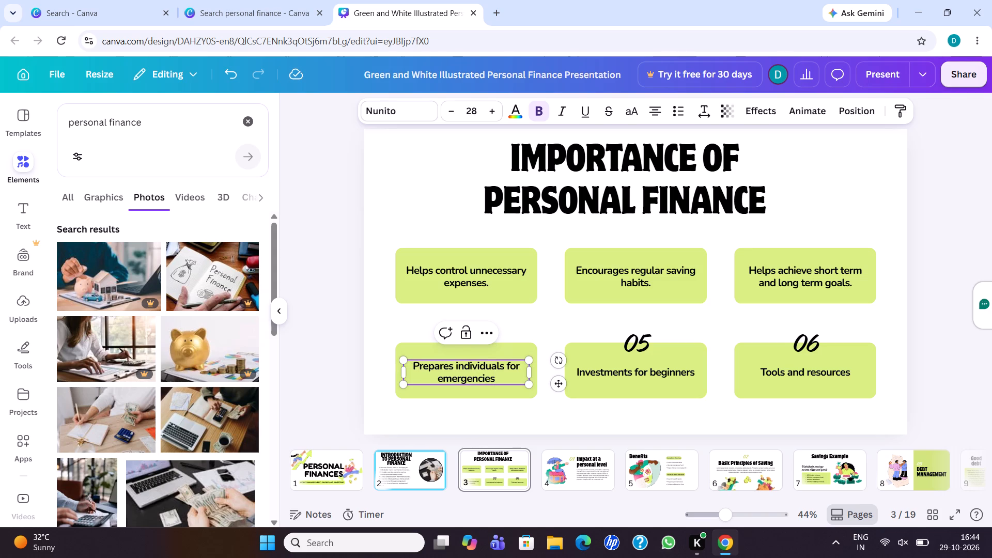
key(period)
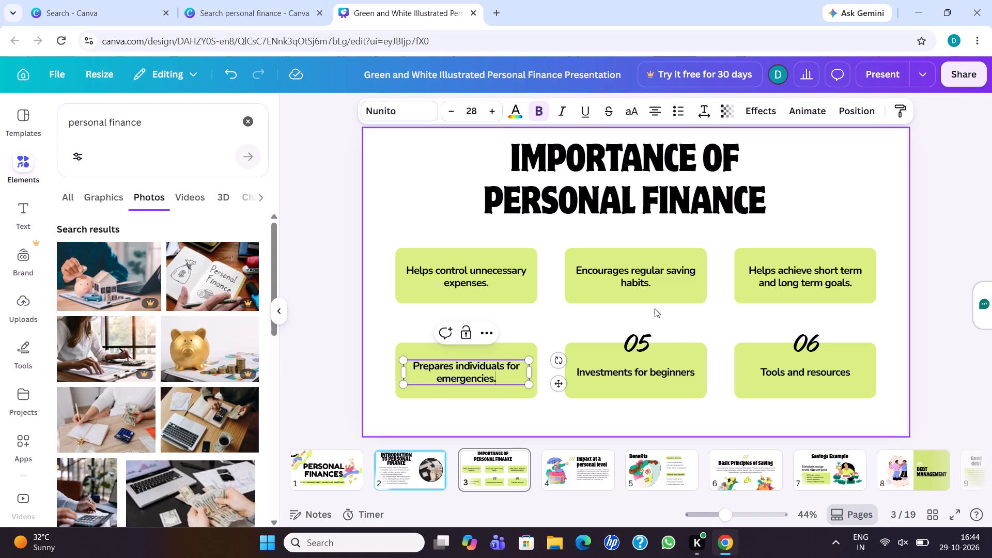
Delete the number 05 above the "Investments for beginners" card.
click(641, 332)
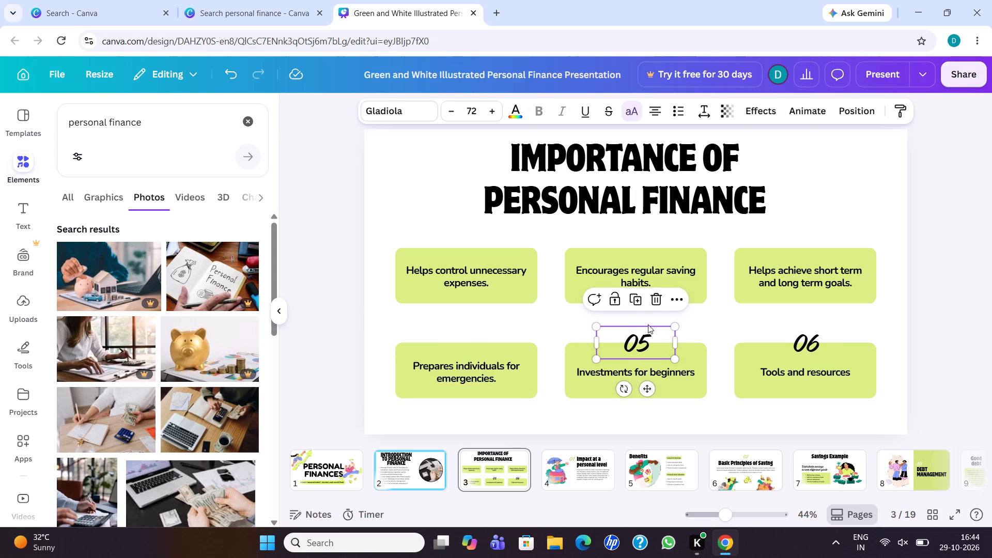
click(657, 293)
Replace the fifth card's text "Investments for beginners" with "Reduces financial stress and dependence on loans.".
click(624, 375)
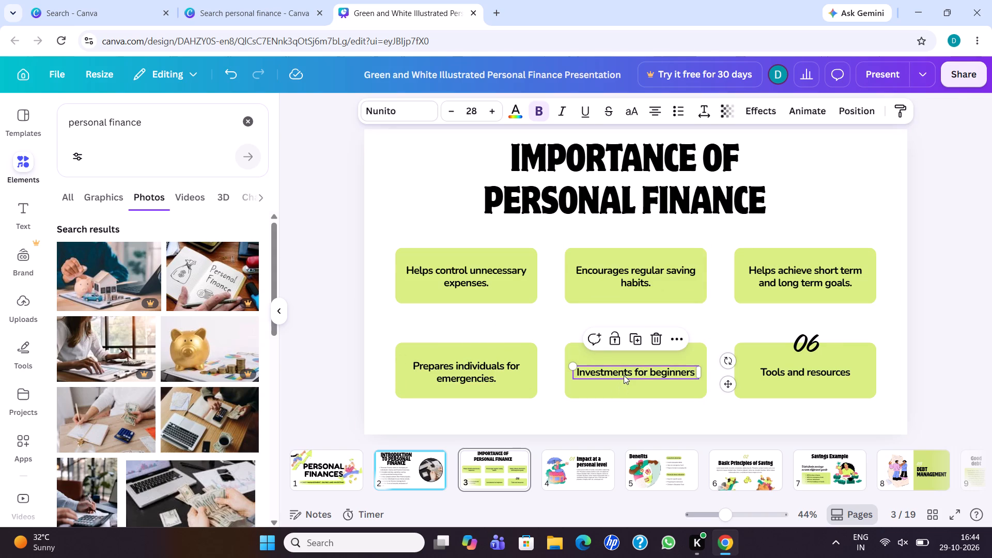
click(624, 375)
key(BackSpace)
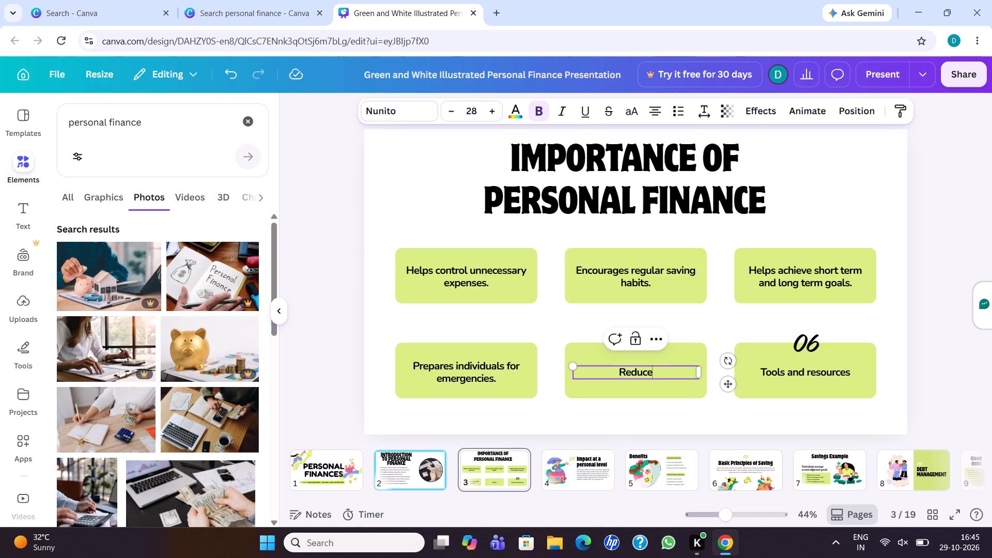
text(financial)
key(space)
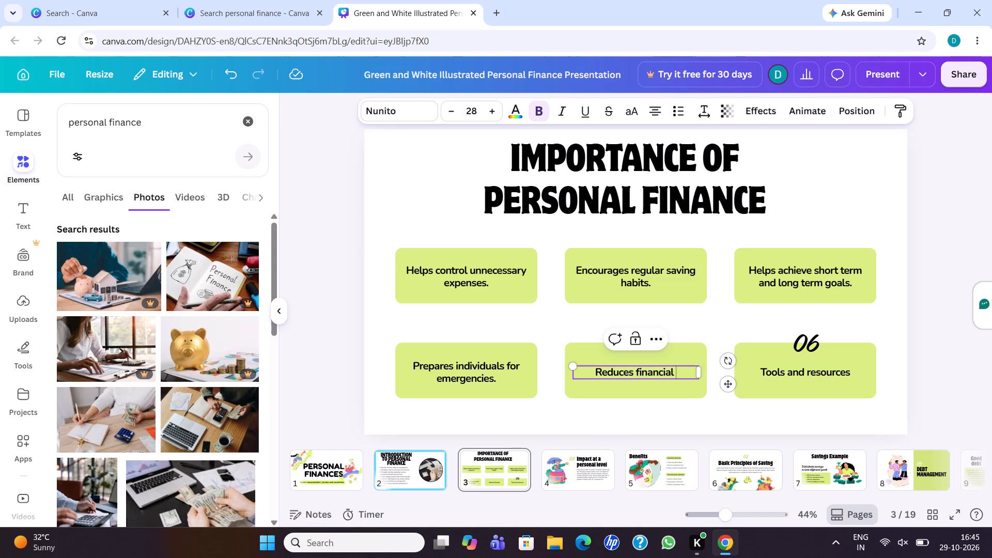
text(stress and)
key(space)
text(depe)
text(nden)
text(ce on loans)
key(period)
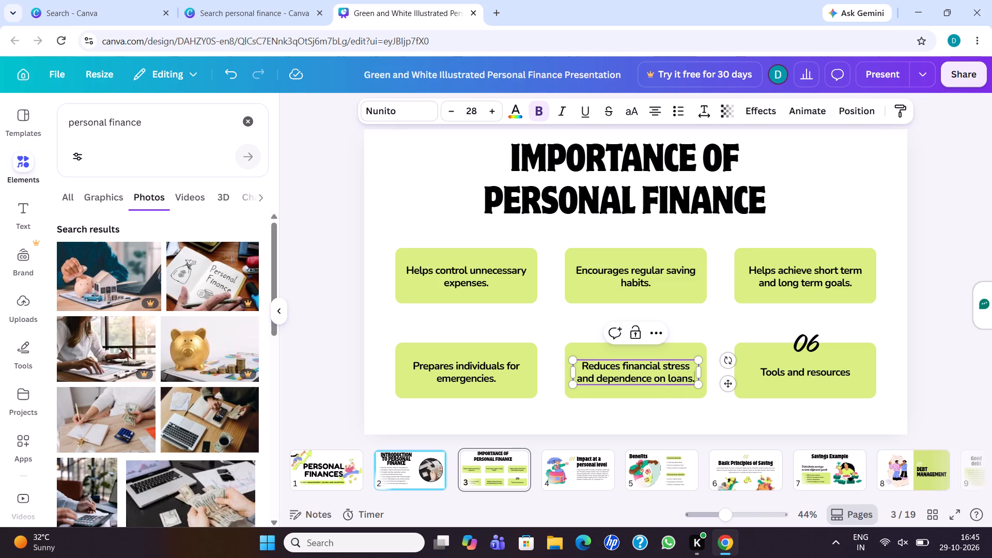
Delete the number 06 above the "Tools and resources" card.
click(802, 354)
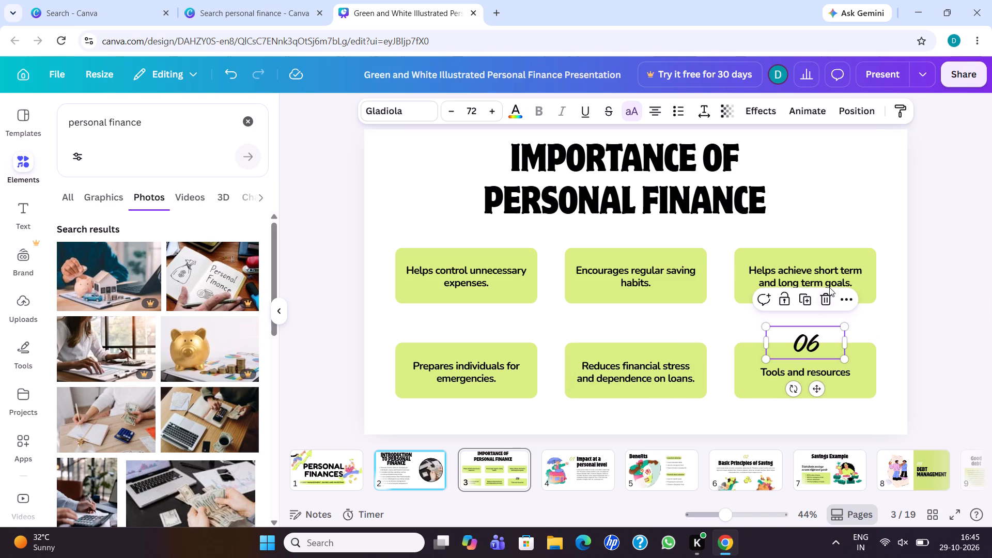
click(827, 297)
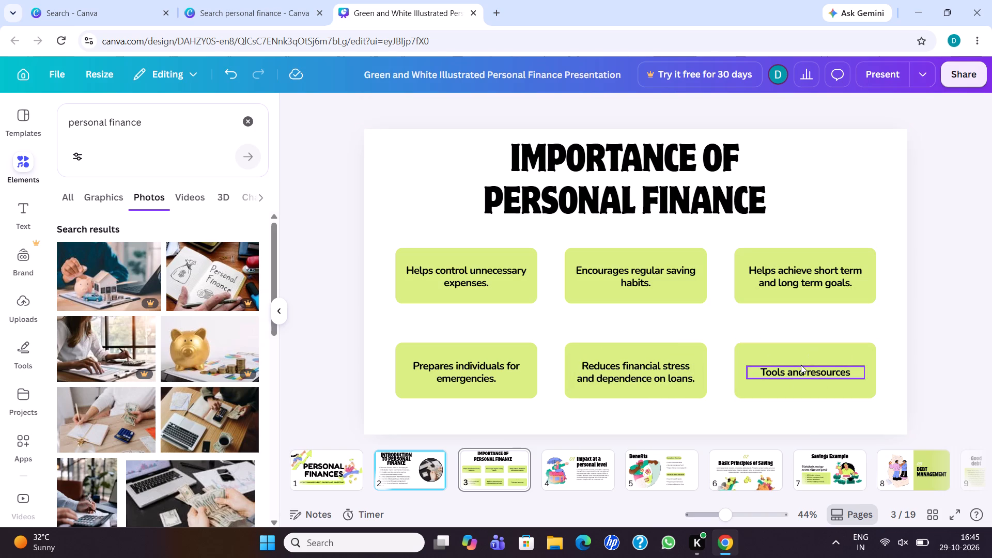
Replace the sixth card's text "Tools and resources" with "Builds a secure financial future.".
click(801, 364)
click(802, 370)
click(802, 370)
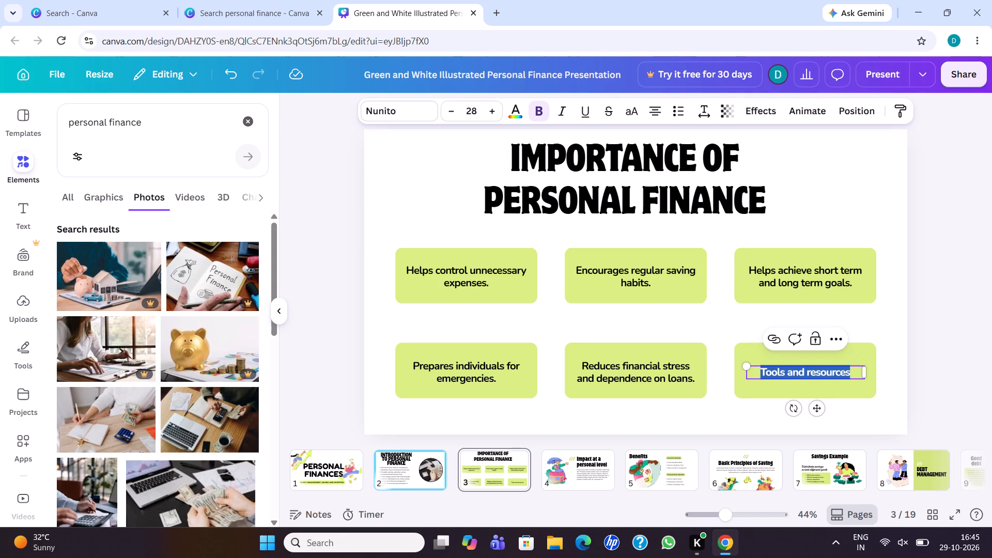
key(BackSpace)
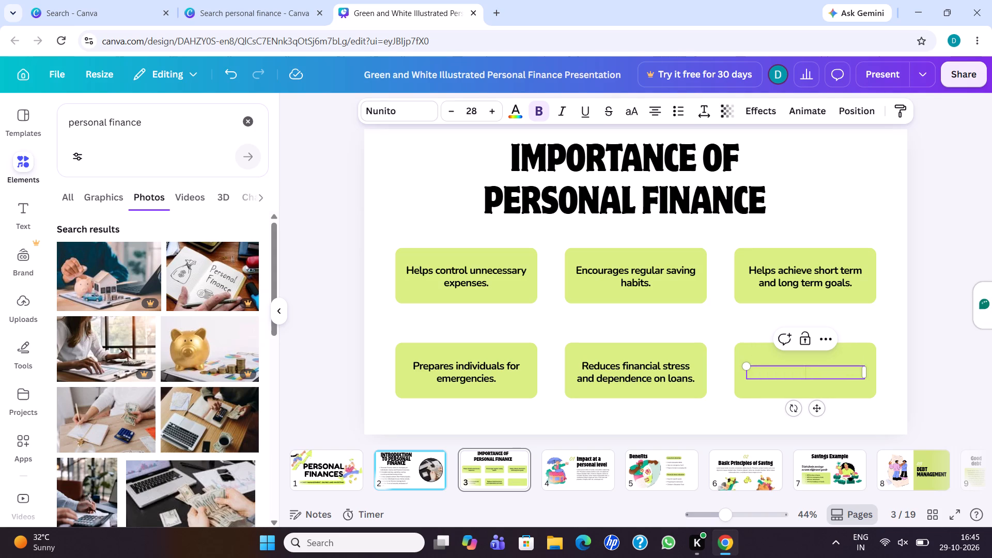
text(uilds a secure)
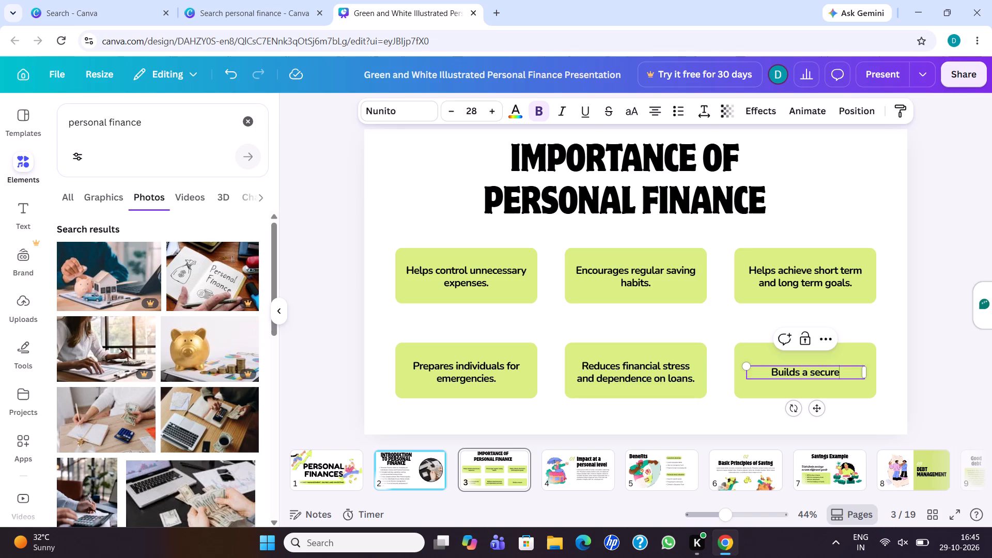
key(space)
text(financial)
key(space)
text(future)
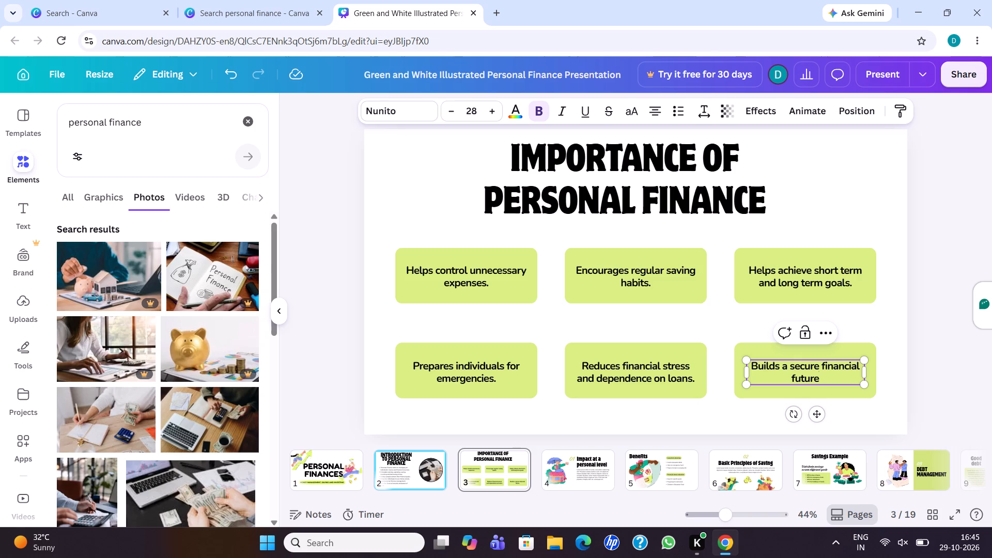
key(period)
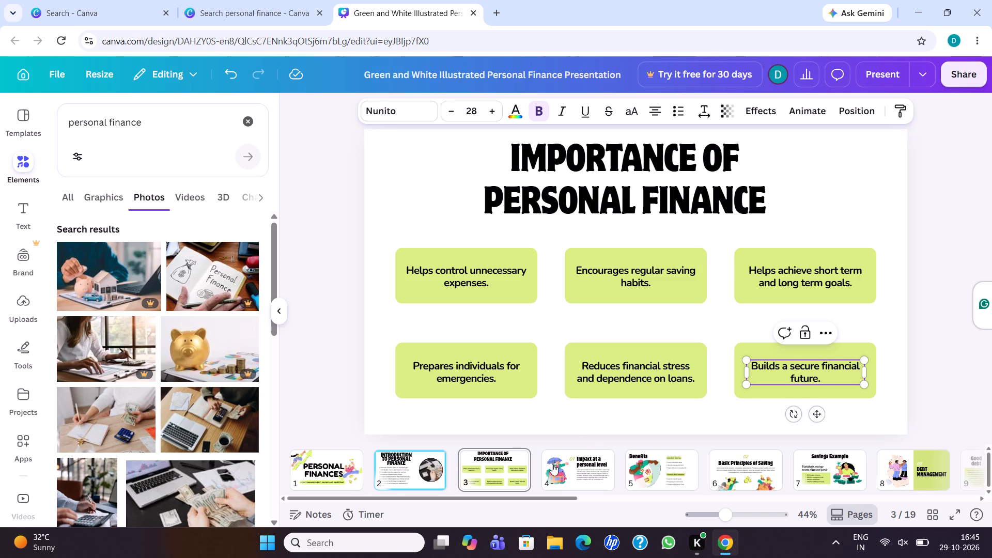
Recolor all six card backgrounds on slide 3 to the light gray from the photo colors.
click(578, 299)
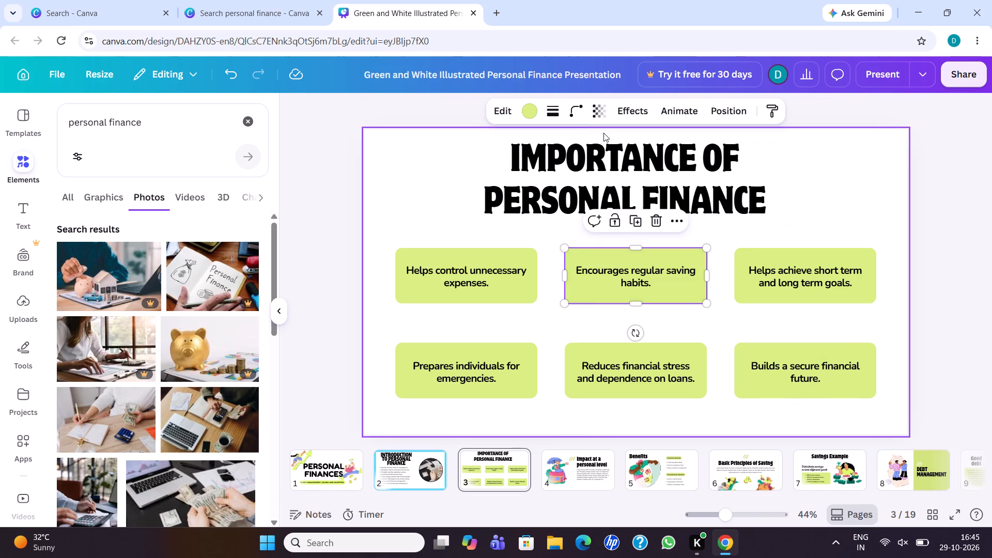
click(538, 114)
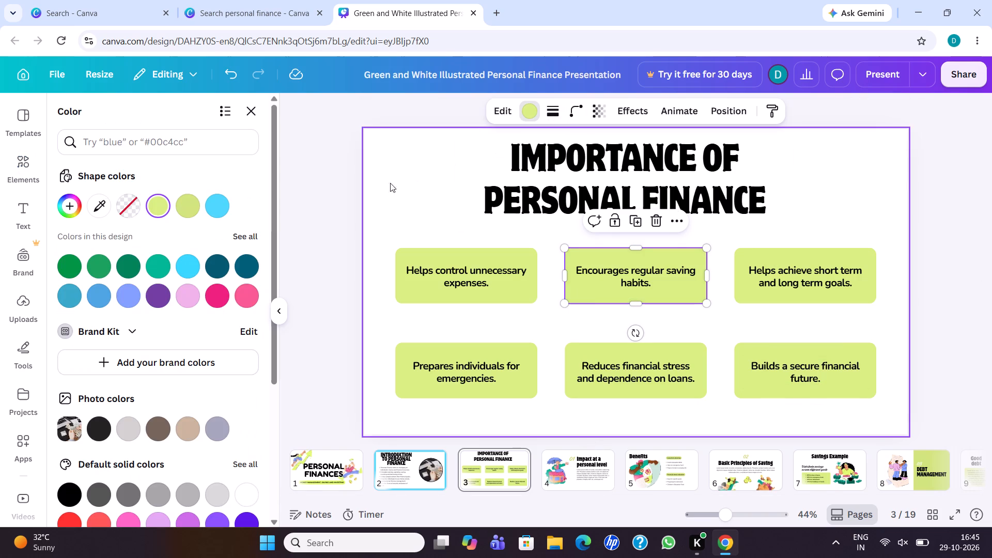
click(123, 431)
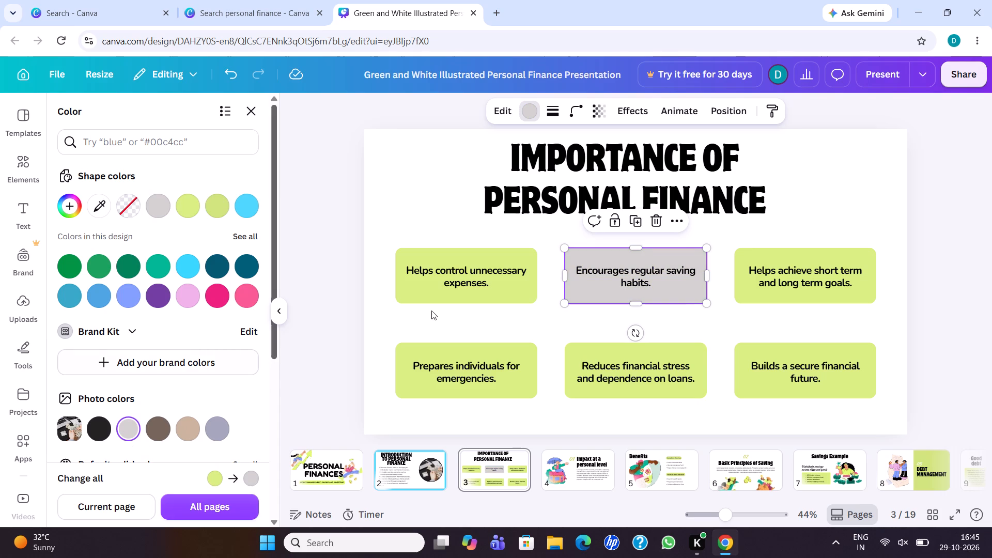
click(434, 294)
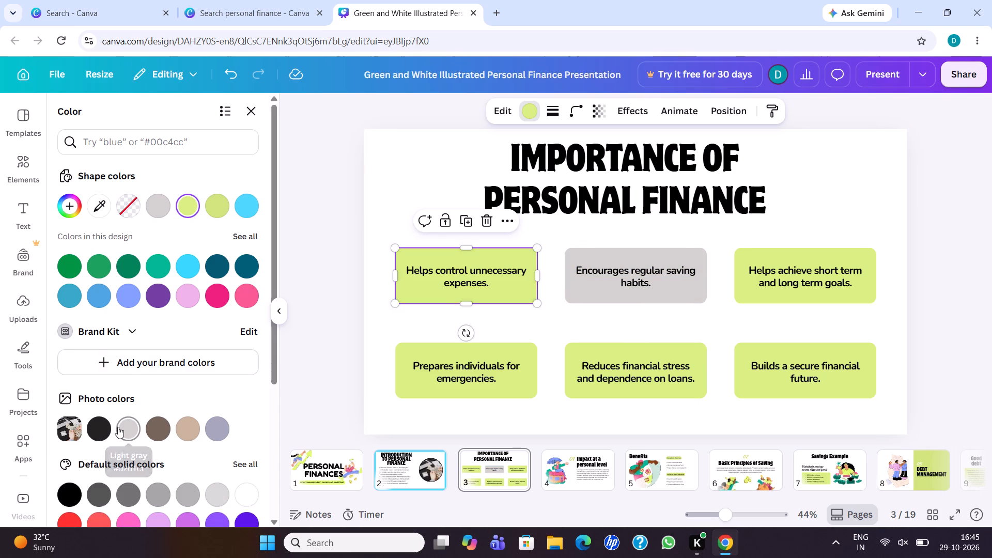
click(119, 427)
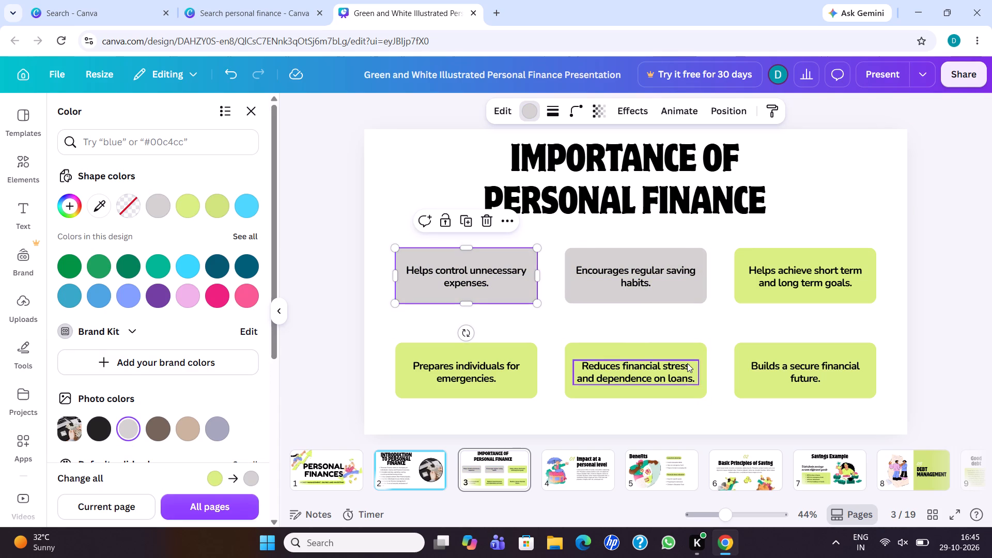
click(858, 296)
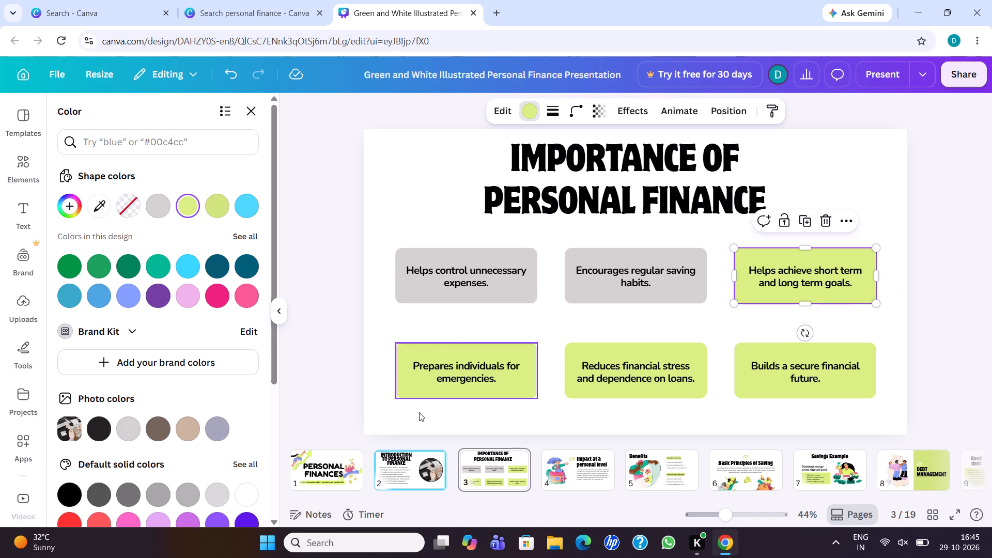
click(132, 425)
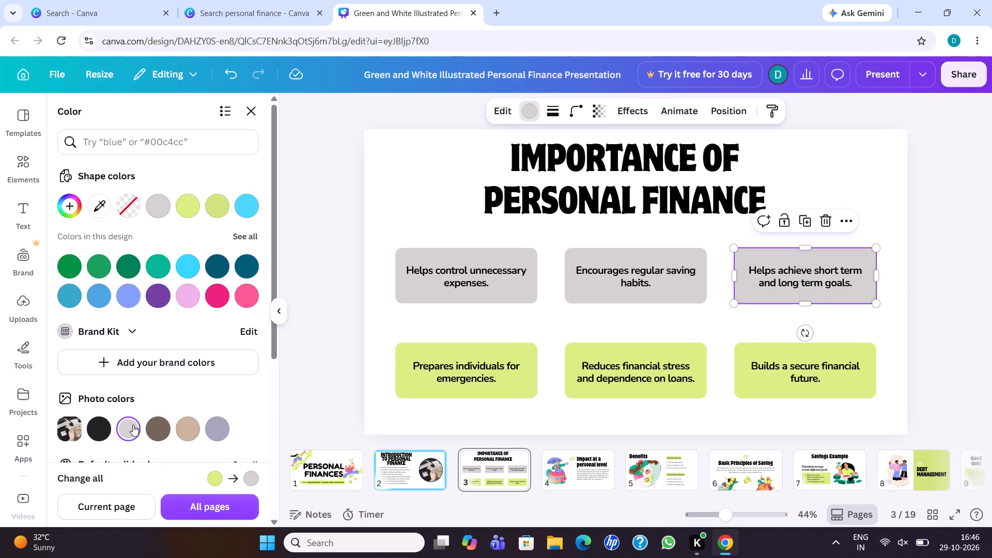
click(422, 393)
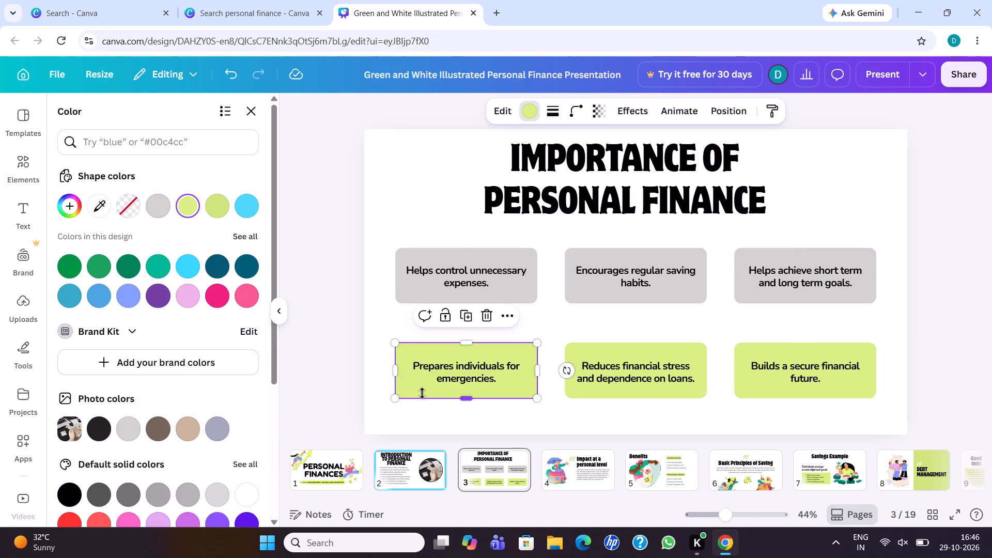
click(121, 433)
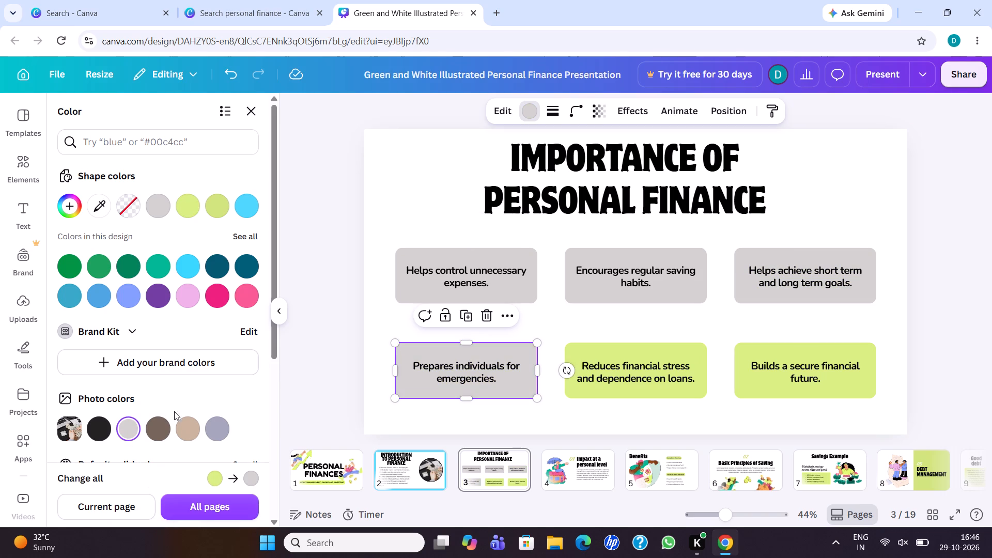
click(605, 388)
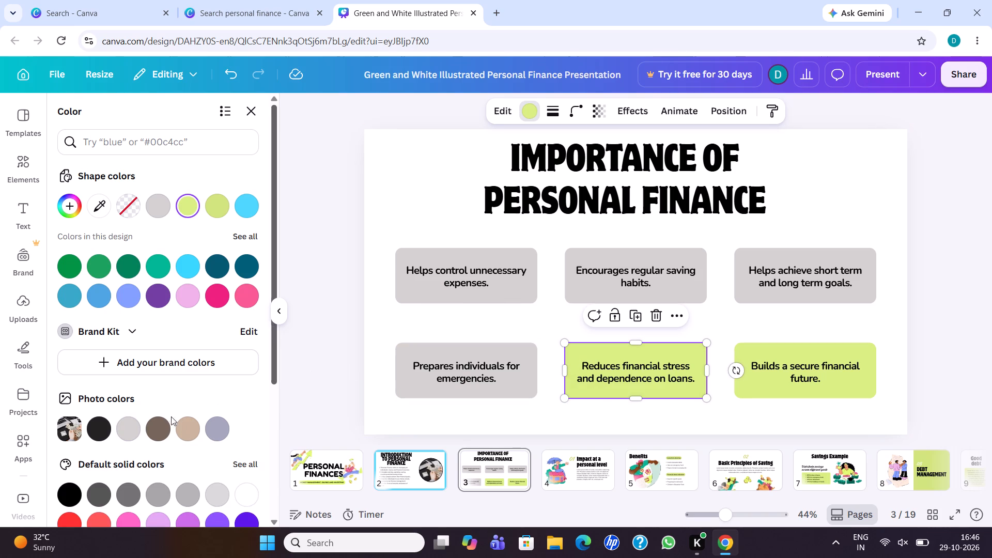
click(134, 425)
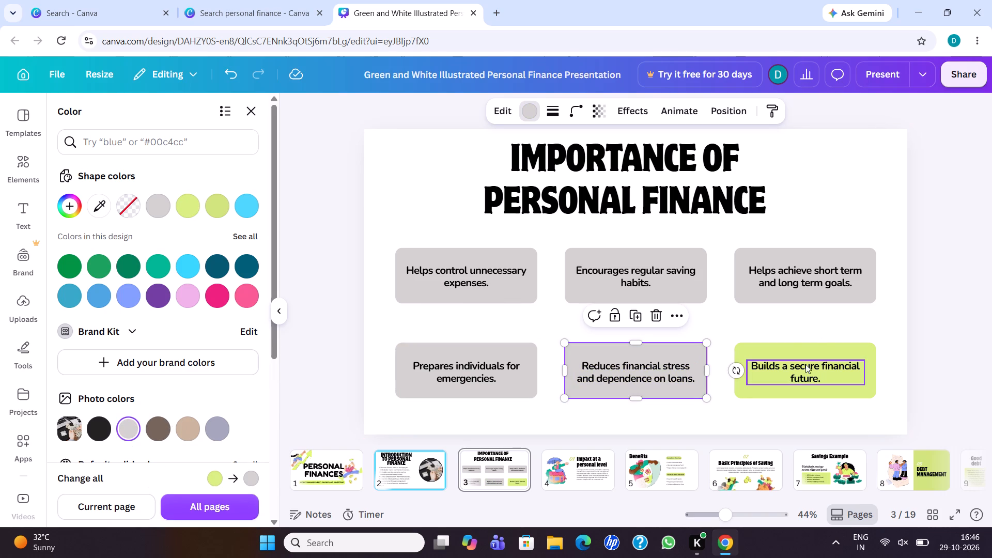
click(760, 387)
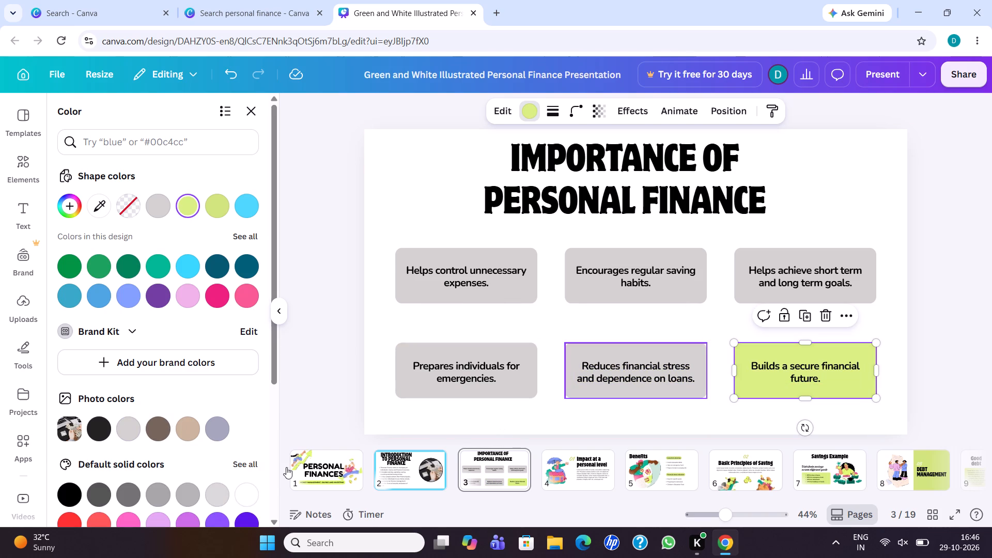
click(133, 427)
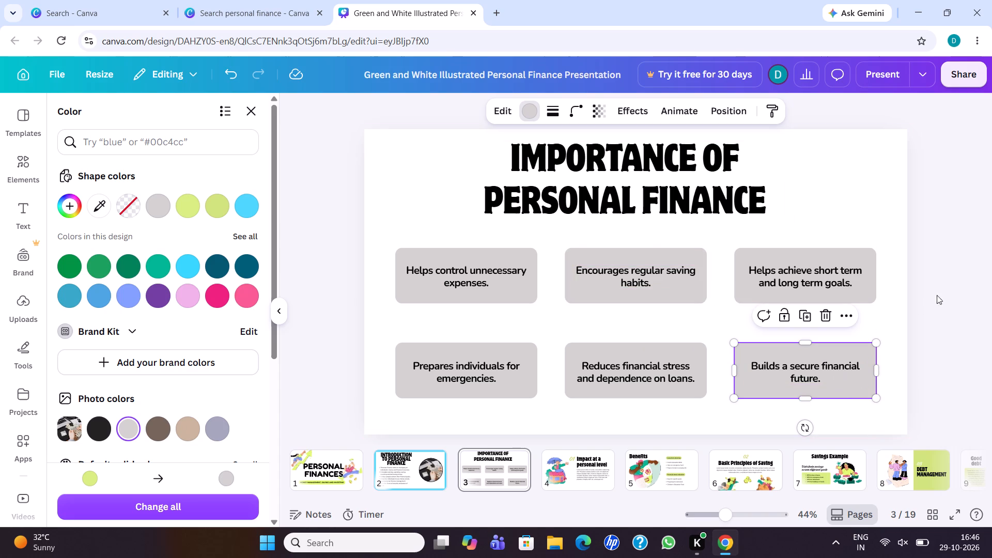
Look back through the first four slides to review the edits made so far.
click(598, 482)
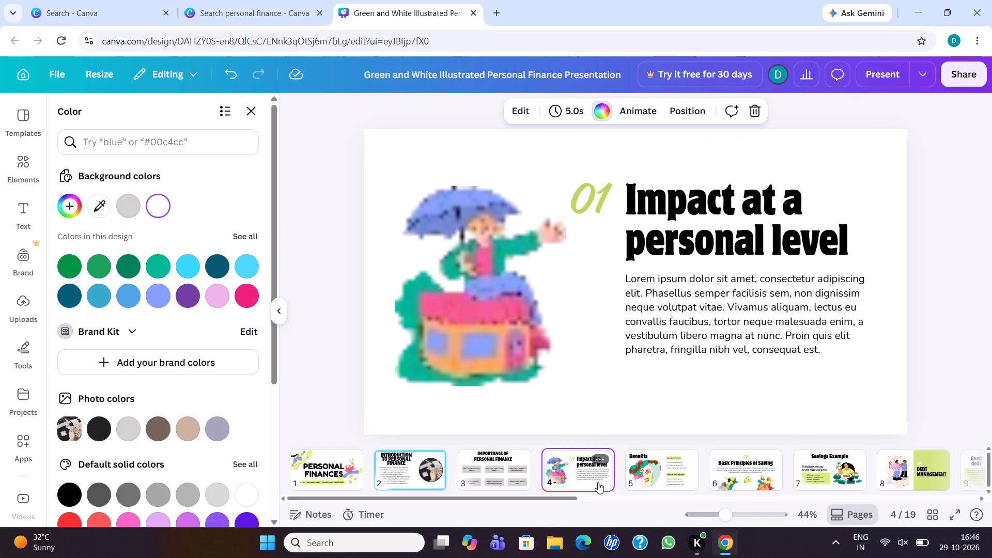
click(494, 473)
click(430, 466)
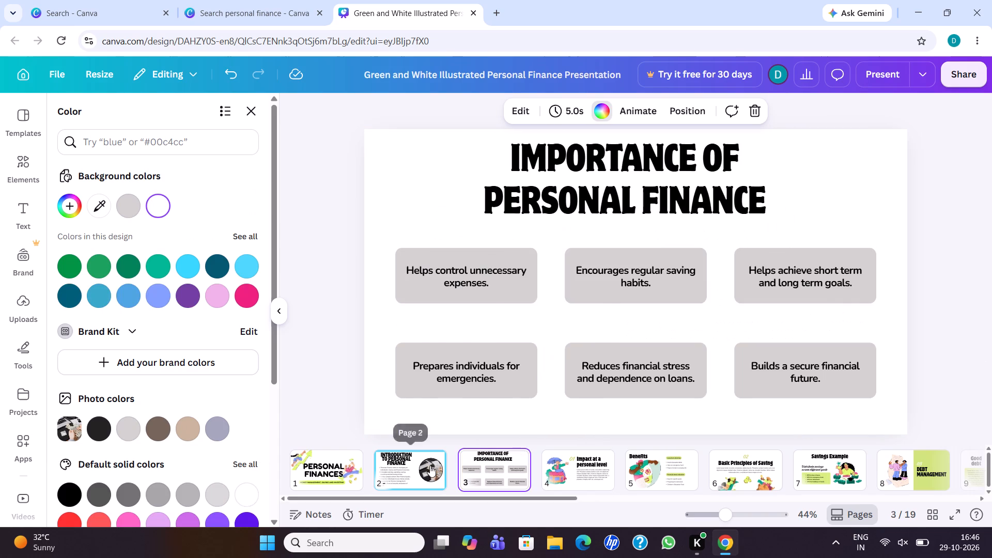
click(331, 470)
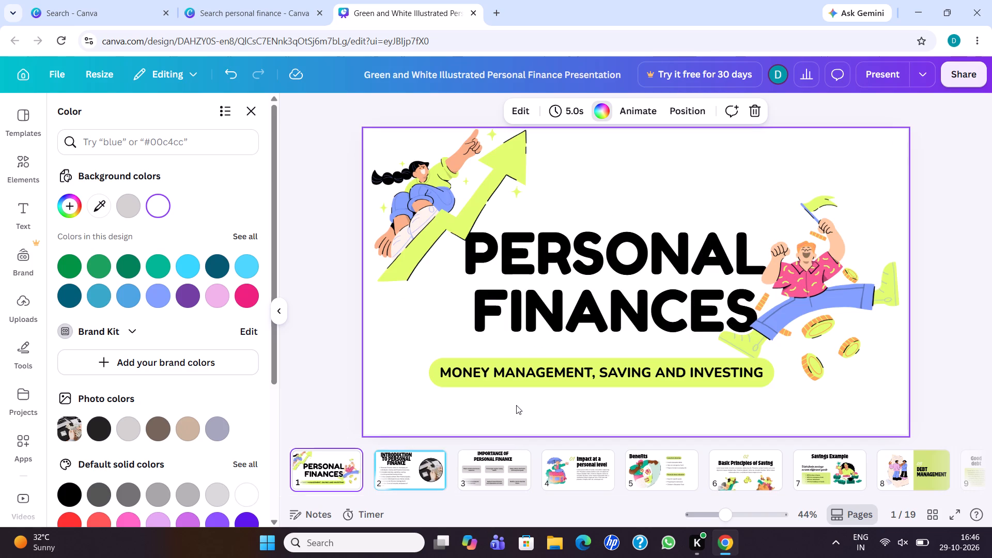
click(393, 476)
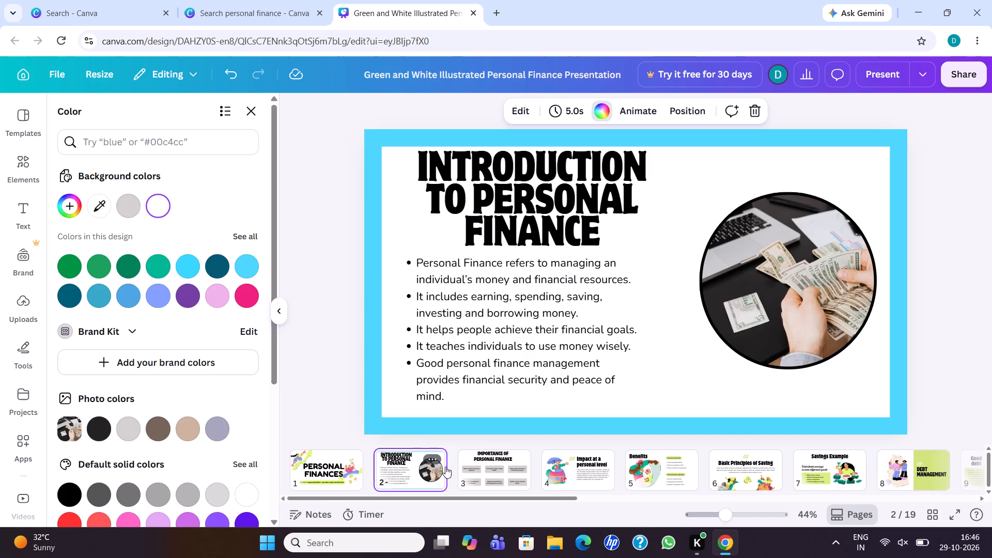
click(491, 472)
Replace slide 4's heading "Impact at a personal level" with "Main components of Personal Finance".
click(587, 460)
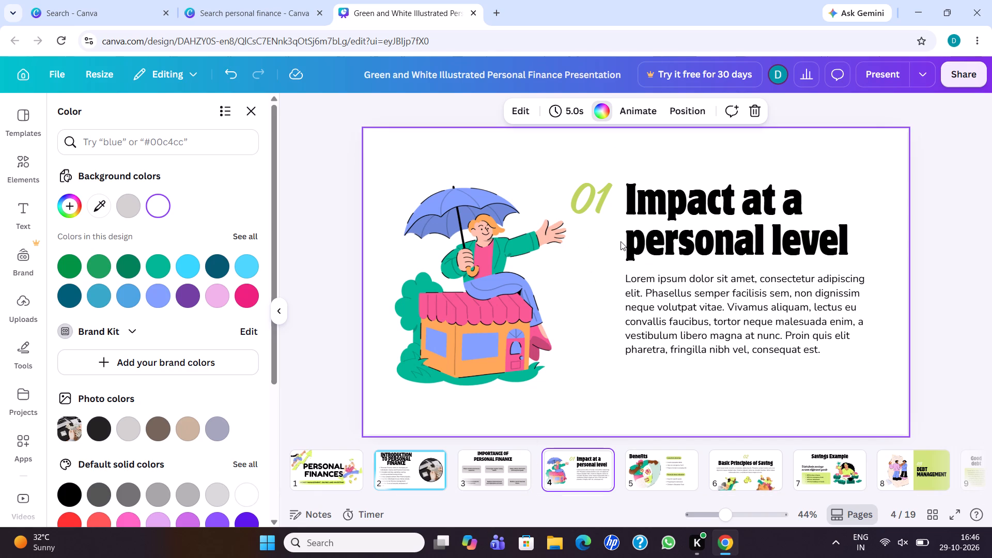
click(642, 238)
click(651, 208)
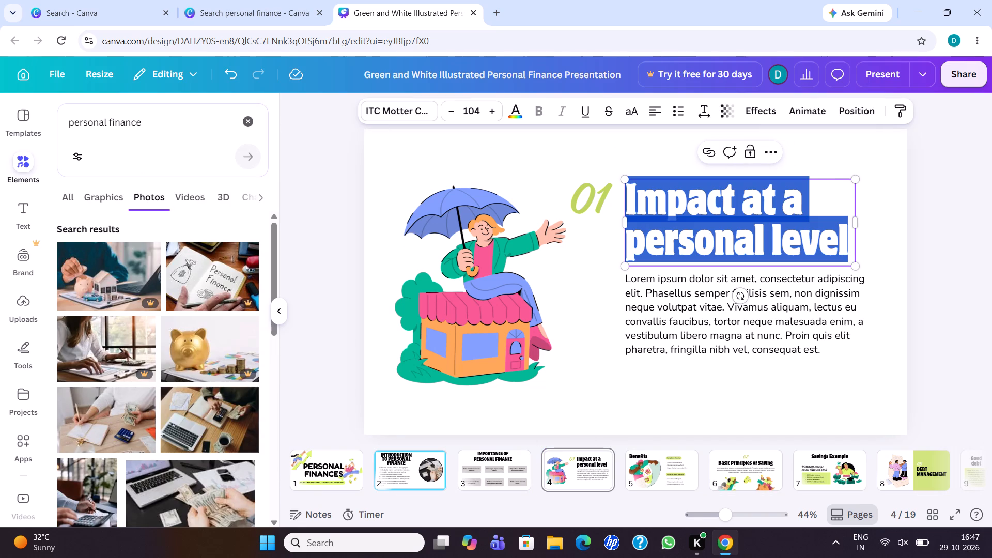
key(BackSpace)
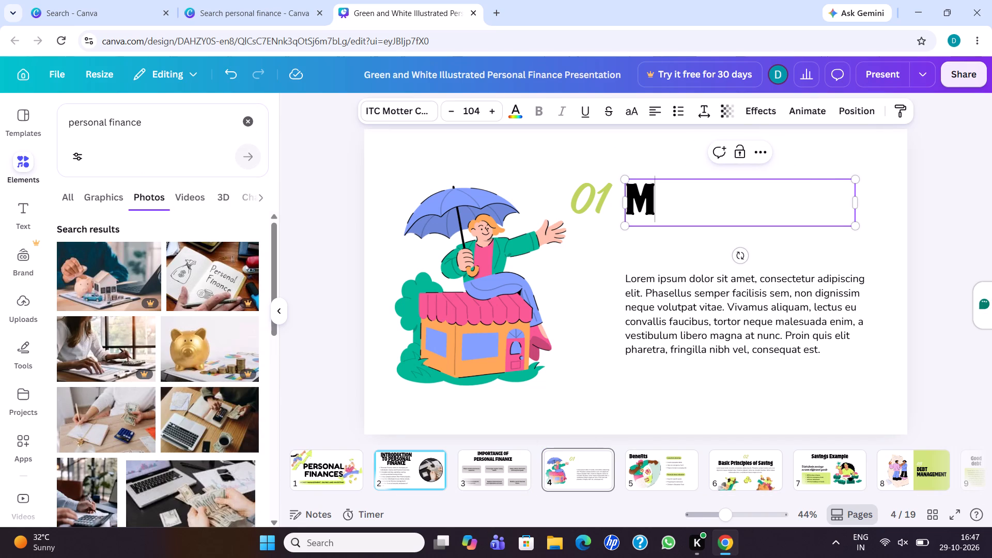
text(ain componrn)
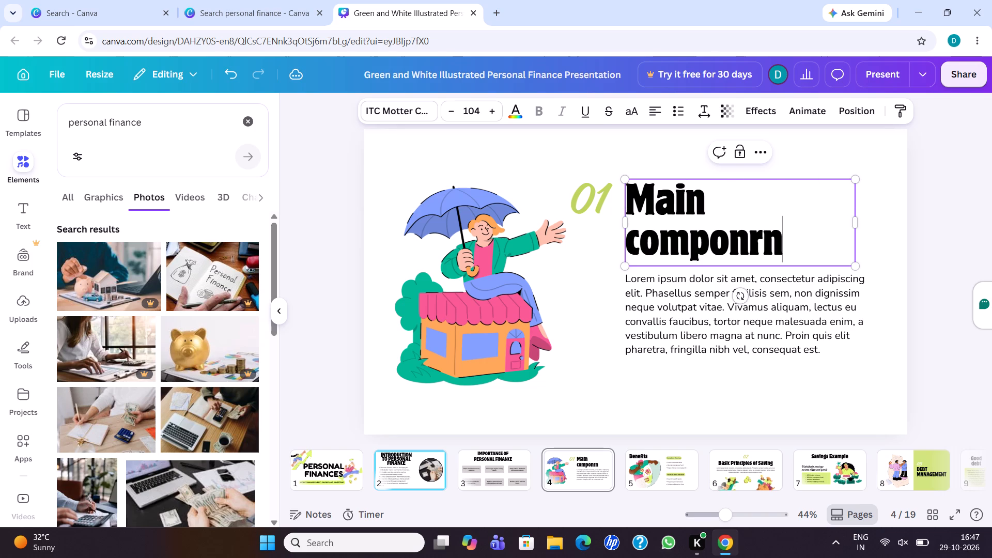
key(BackSpace)
key(BackSpace)
text(ents)
key(space)
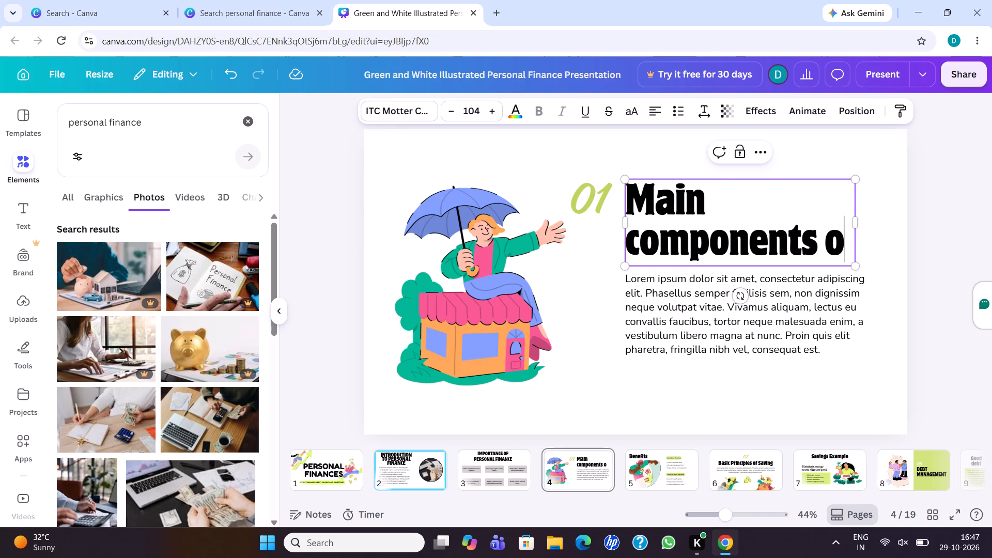
text(er)
text(sonal)
key(space)
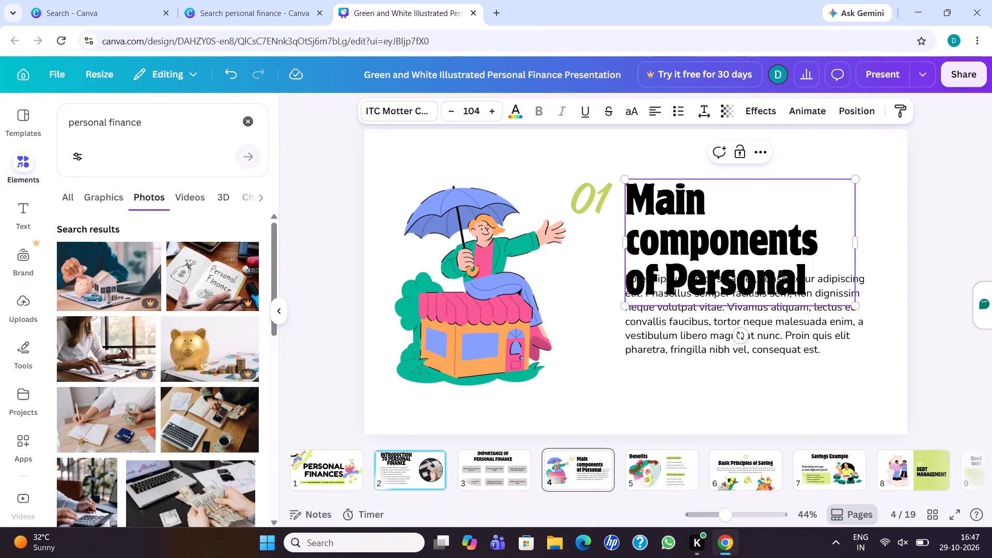
text(inan)
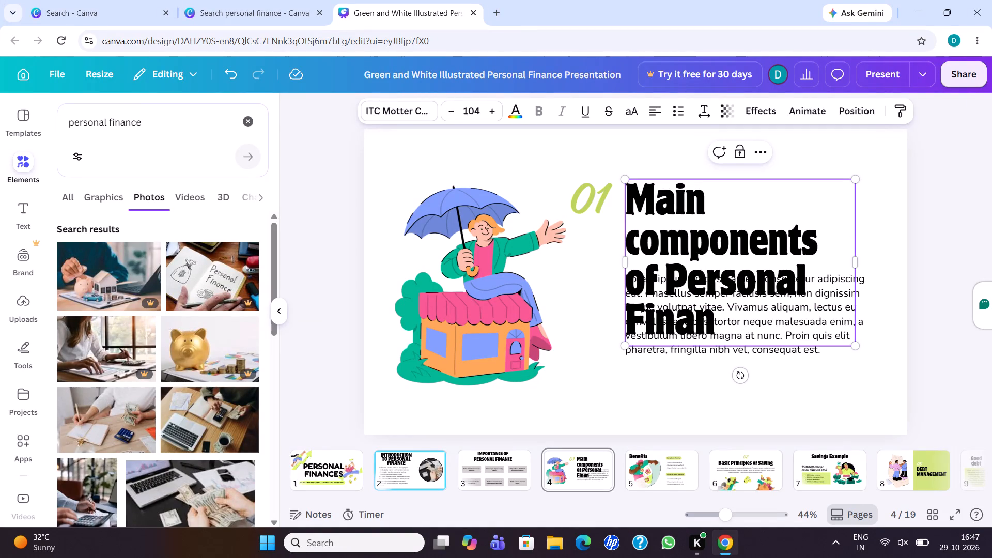
text(ce)
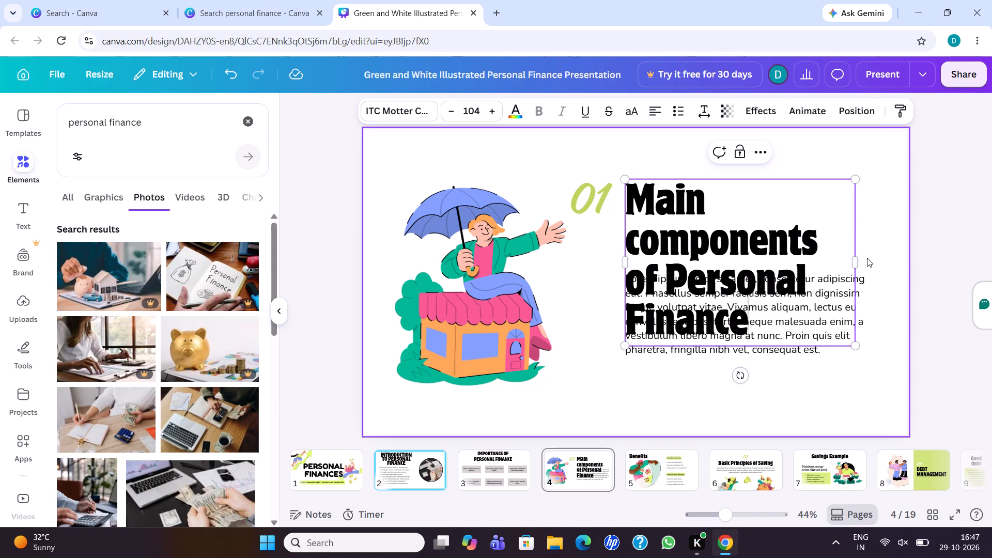
Move slide 4's heading up to the top edge of the slide, slightly closer to the illustration.
right_drag(862, 260, 886, 261)
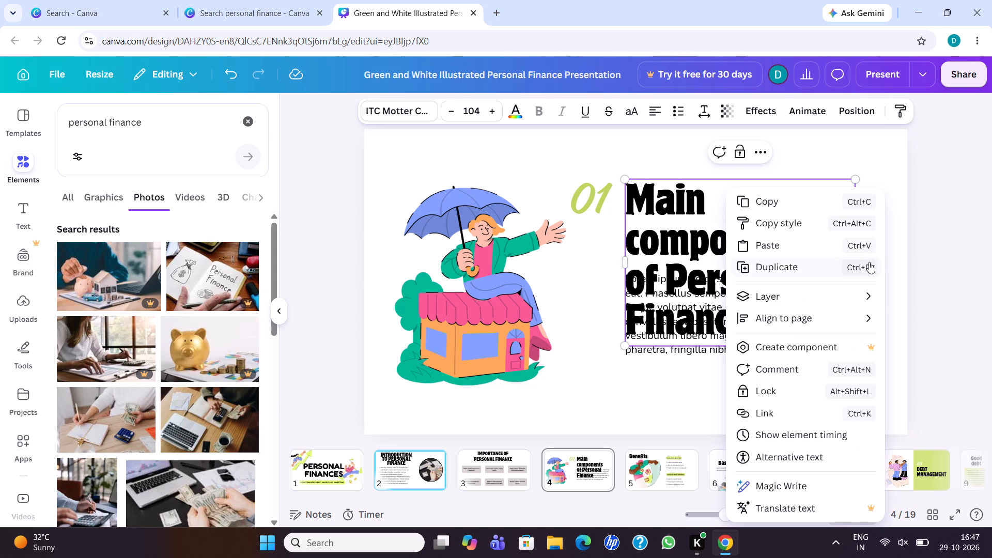
click(963, 213)
drag(855, 261, 837, 210)
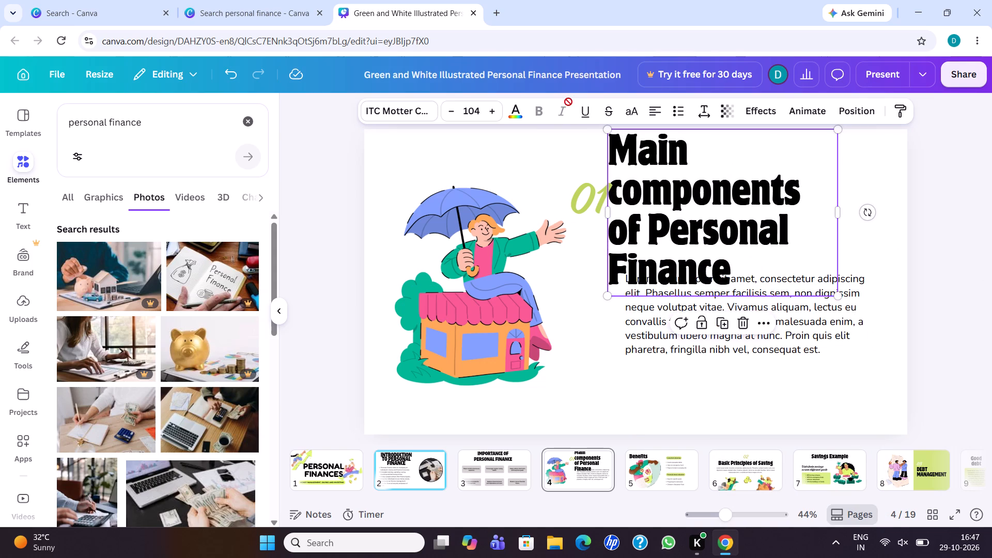
Reduce the font size of slide 4's heading to 91.
triple_click(453, 112)
triple_click(453, 112)
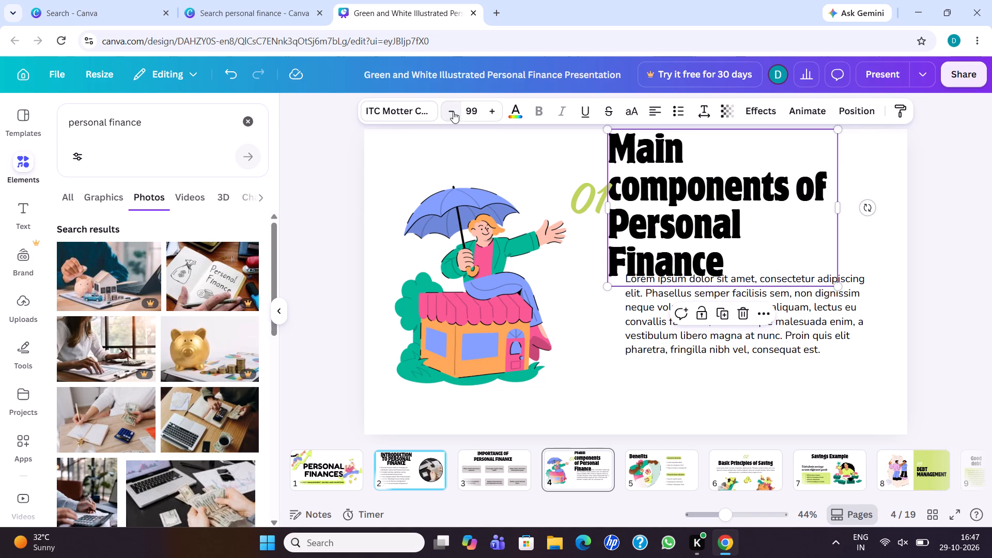
triple_click(453, 112)
triple_click(453, 112)
click(453, 112)
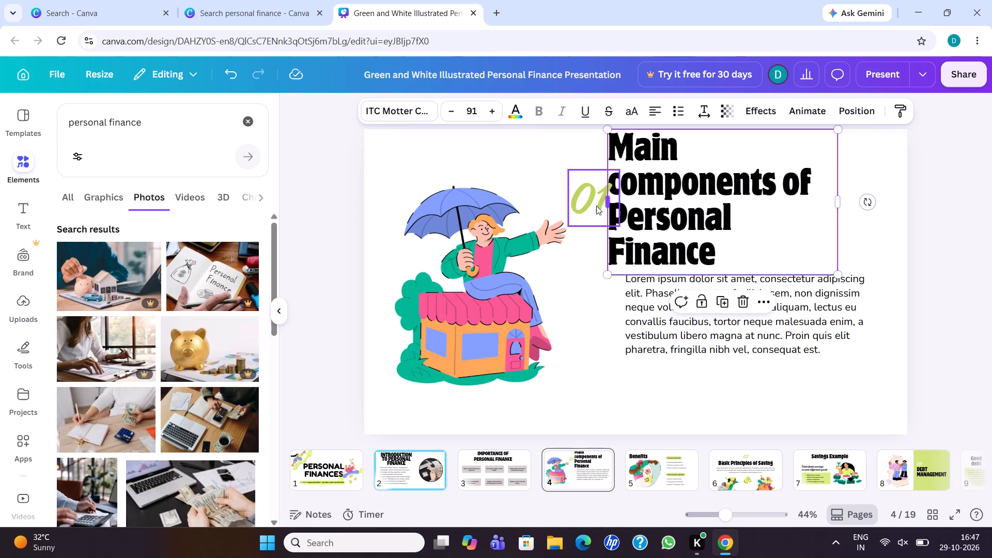
Delete the green "01" number overlapping slide 4's heading.
click(593, 204)
click(618, 138)
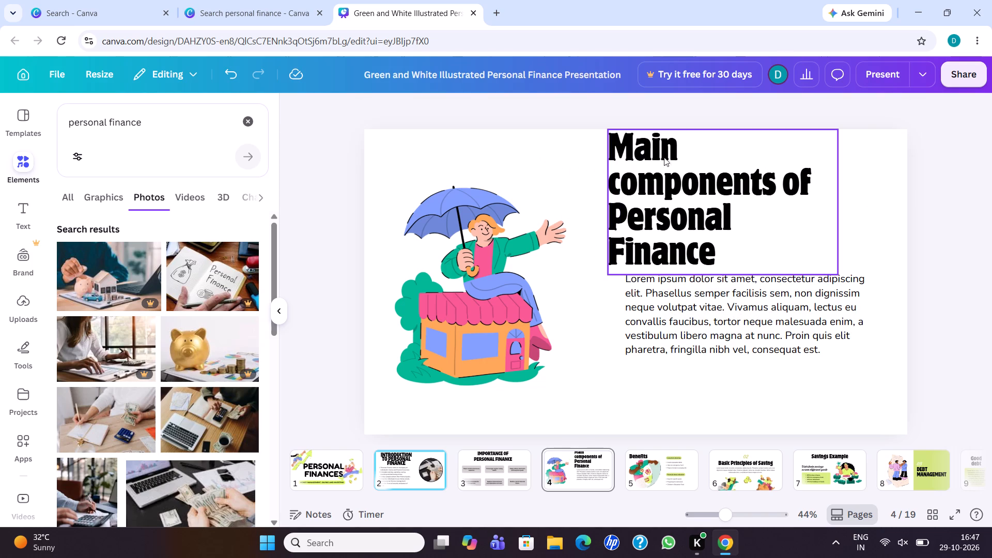
Widen the heading's text box to about 911 so "Main components of Personal Finance" wraps onto three lines.
click(799, 214)
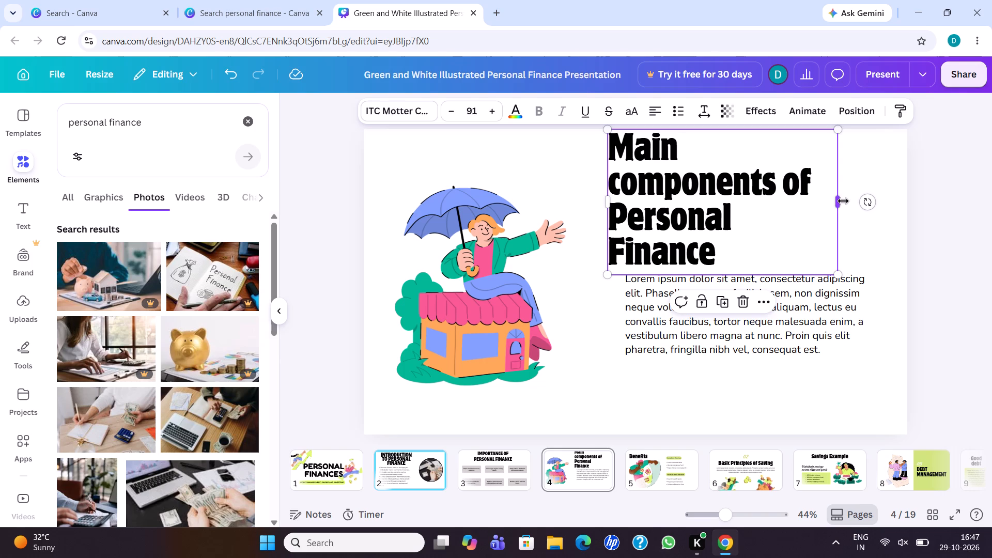
right_drag(843, 201, 860, 197)
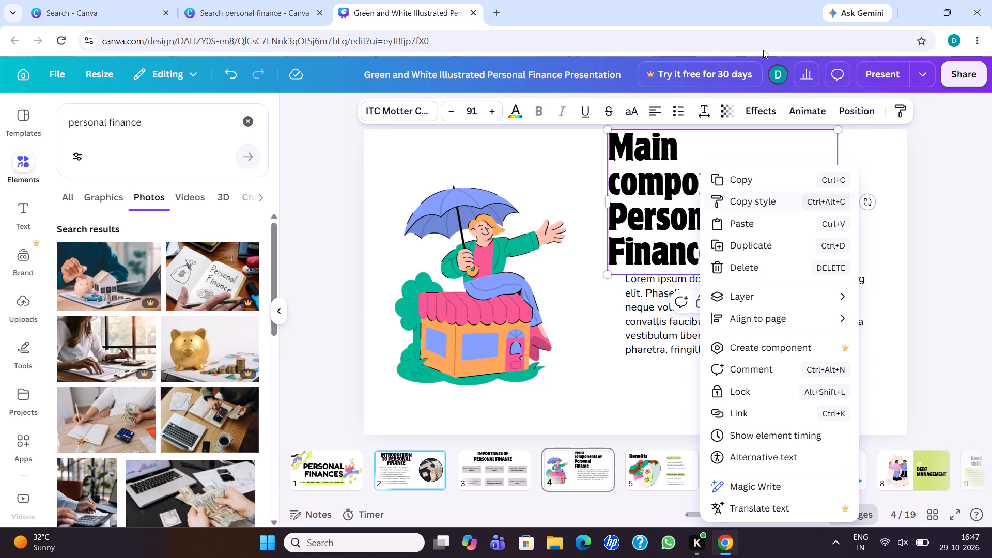
click(771, 143)
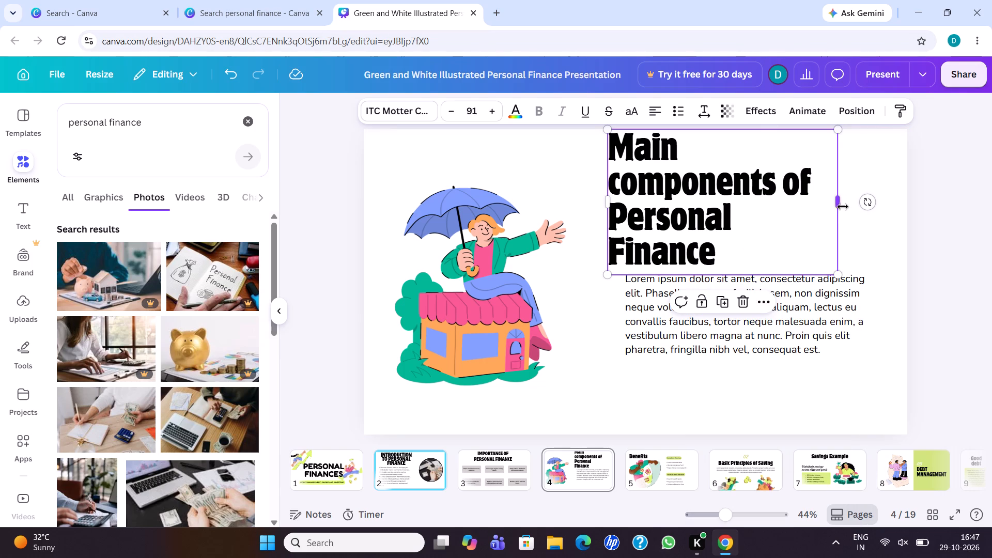
drag(840, 203, 868, 197)
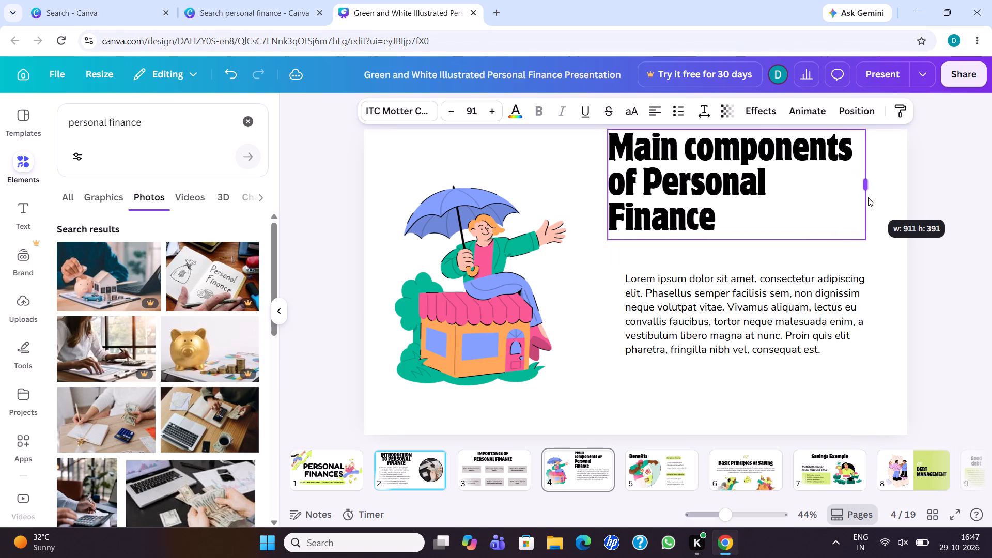
drag(868, 197, 869, 199)
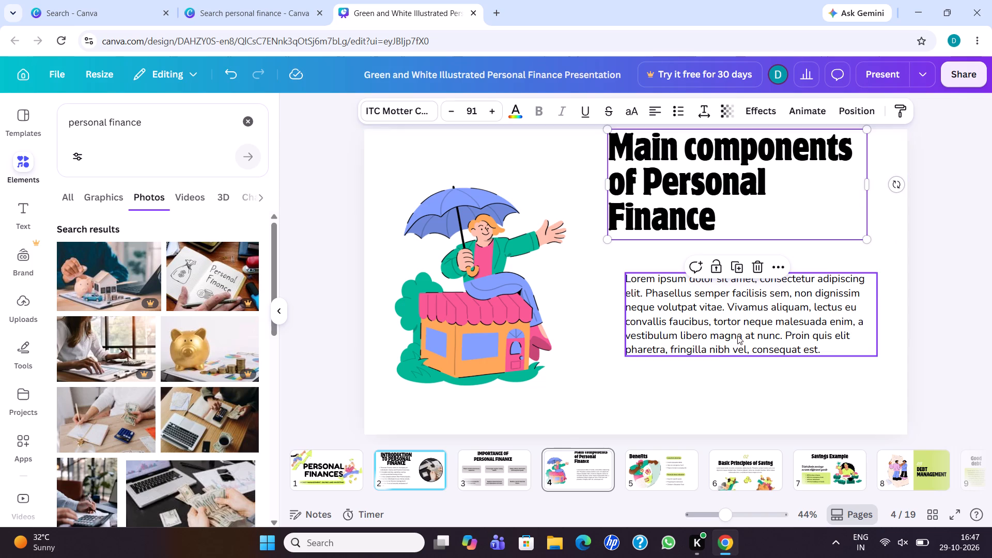
Clear the lorem ipsum placeholder paragraph below slide 4's heading.
click(700, 354)
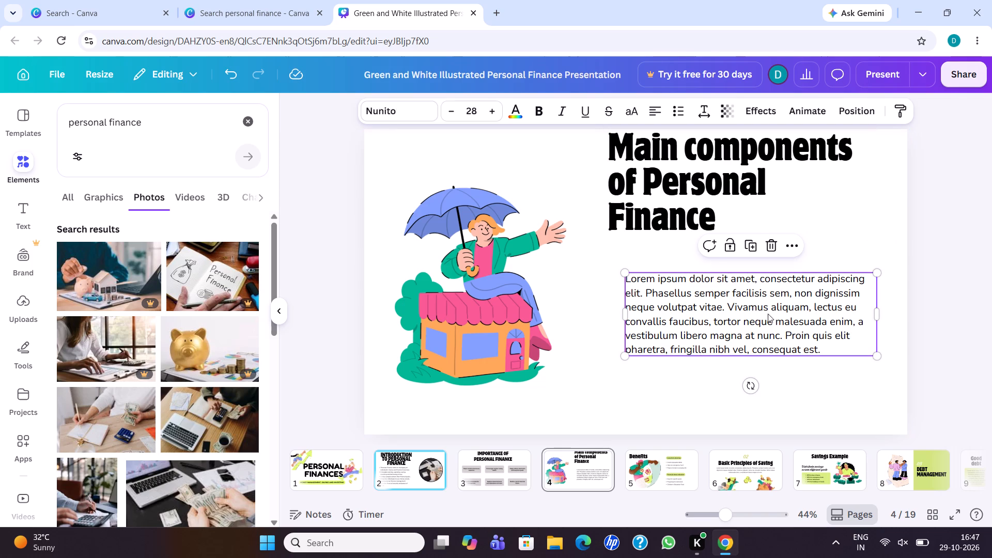
click(683, 317)
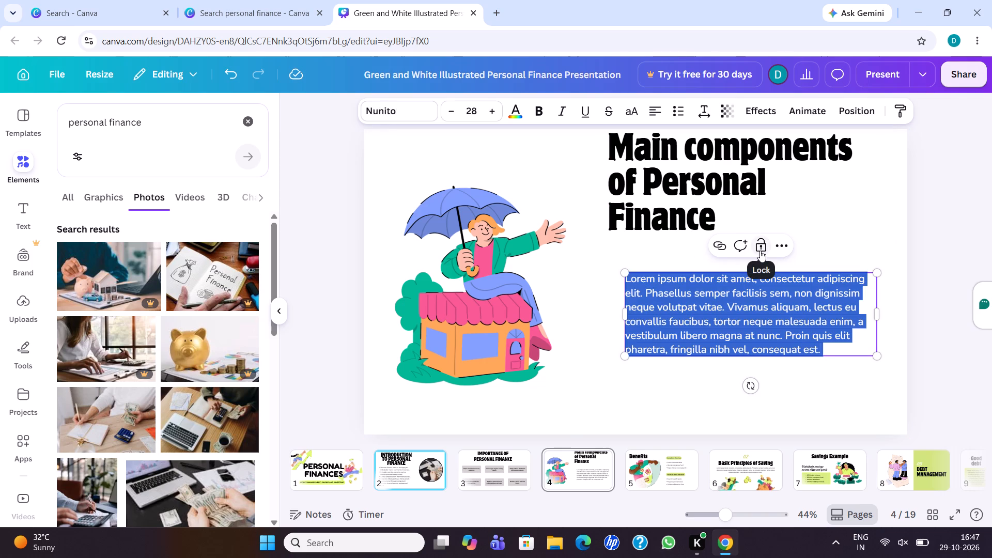
key(BackSpace)
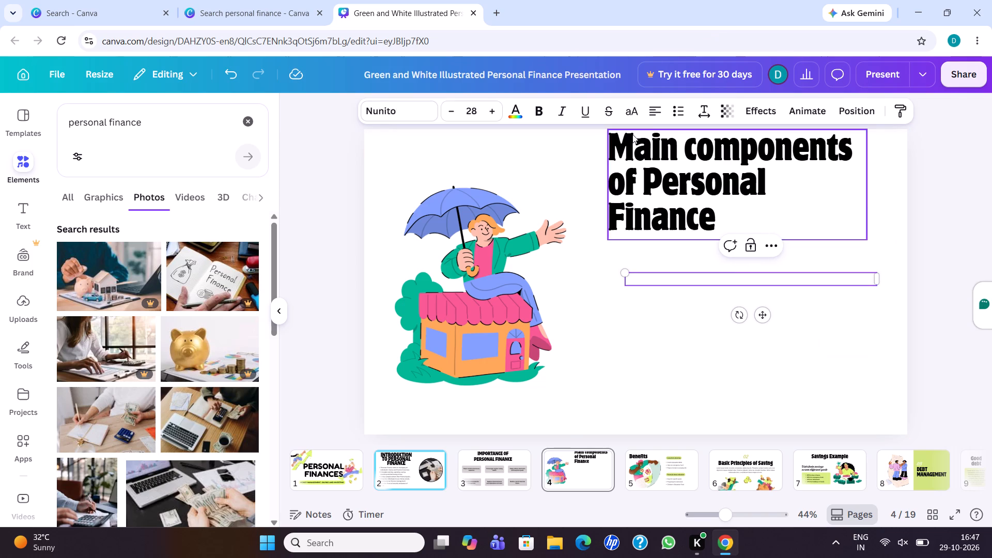
Start a bulleted list in the emptied text box with the bold label "Income Management:".
click(682, 111)
click(541, 108)
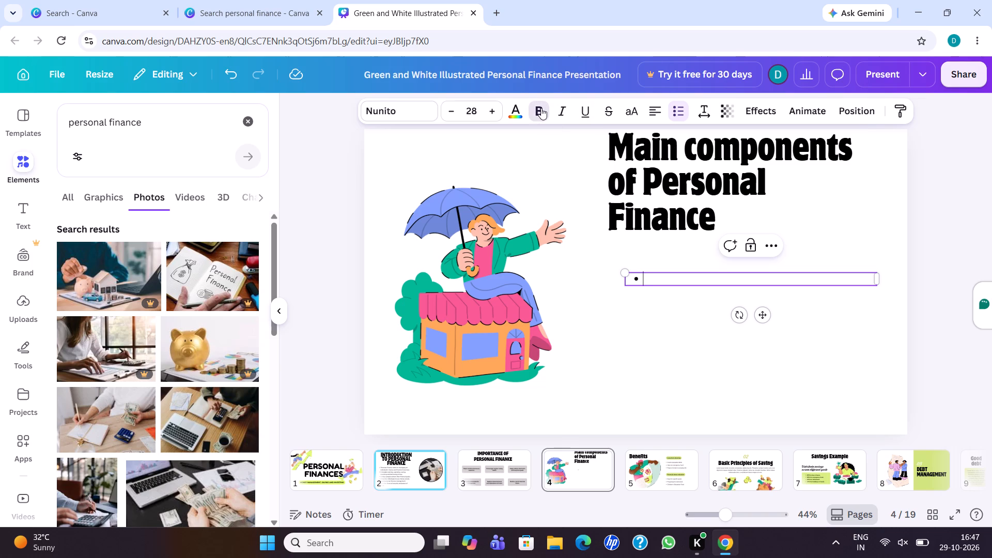
text(IN)
text(ncoo)
key(BackSpace)
text(me)
key(space)
text(ana)
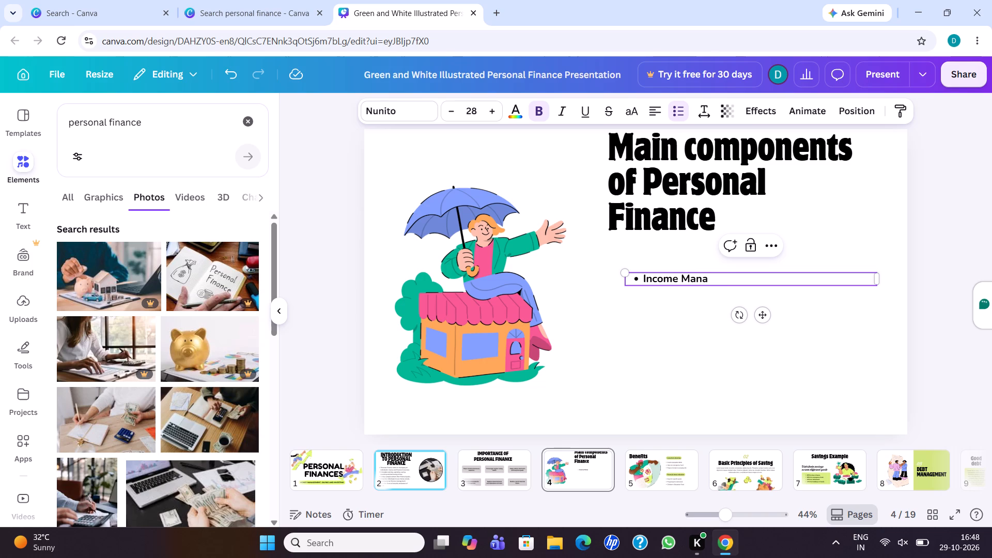
text(gement)
key(shift+colon)
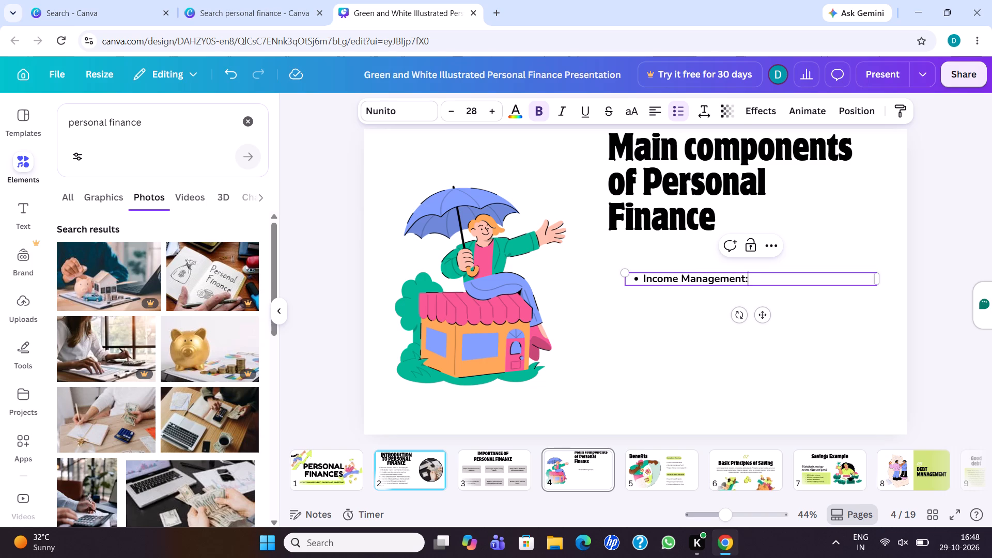
Complete the Income Management bullet in regular weight with "Managing money earned from different sources.".
click(540, 108)
key(space)
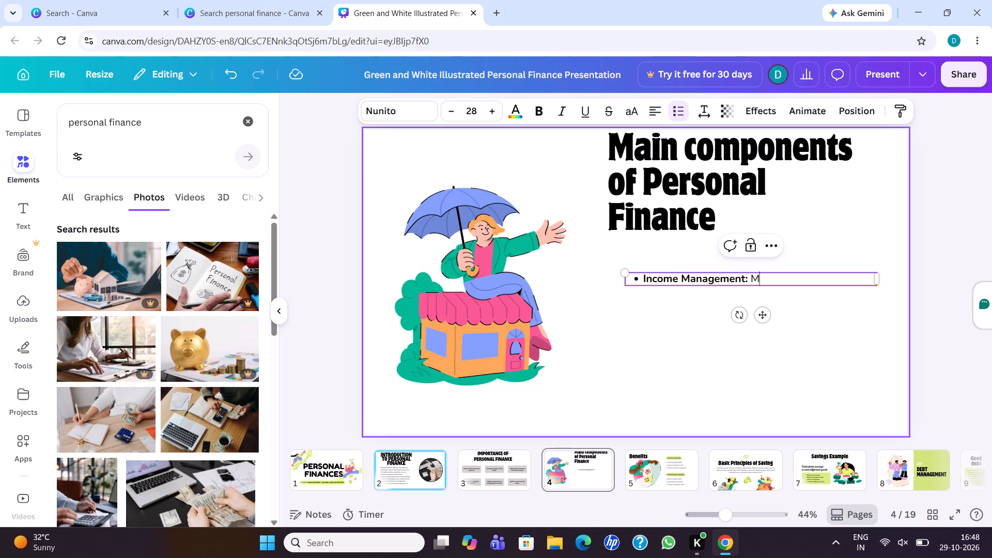
text(anag)
key(i)
key(n)
text(g money)
key(space)
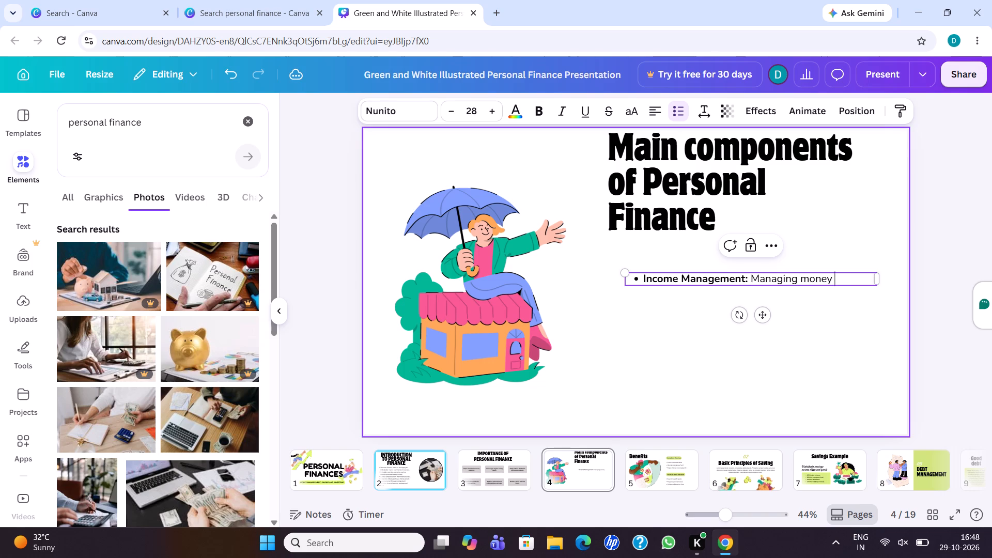
key(e)
text(arned)
key(space)
text(from different sources.)
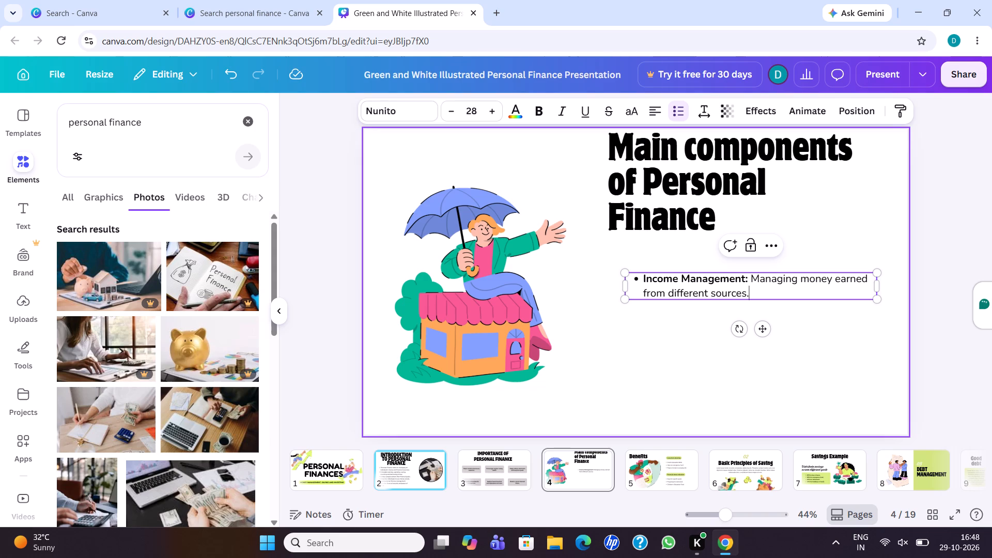
Add a second bullet with the bold label "Budgeting:" followed by "Planning income and expenses." in regular weight.
key(Return)
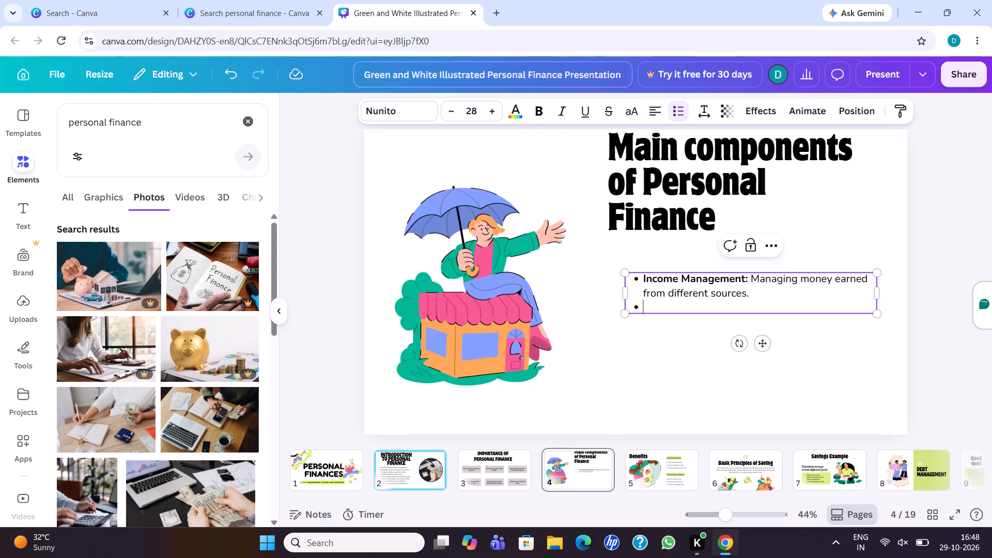
click(533, 115)
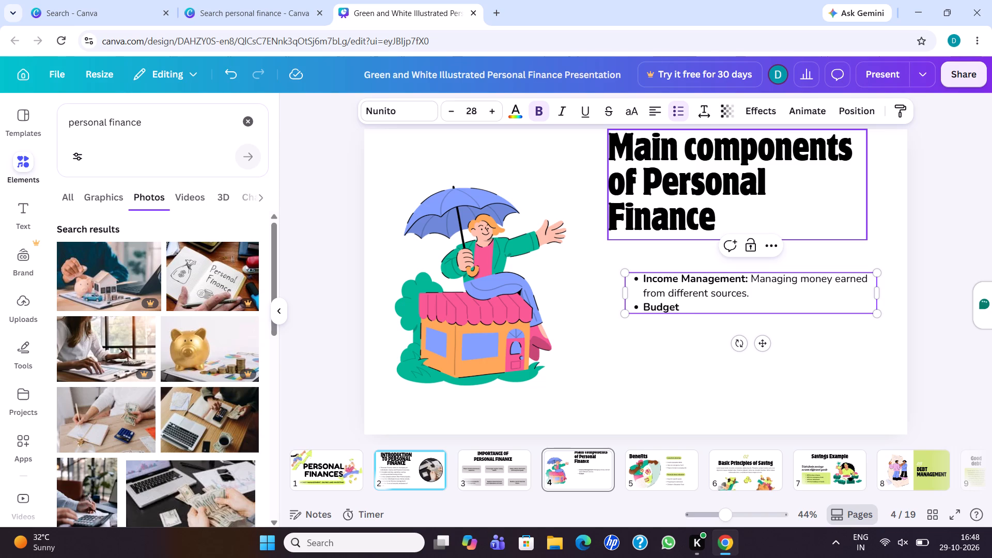
text(ing)
key(shift+quotedbl)
key(shift+BackSpace)
key(shift+colon)
click(541, 116)
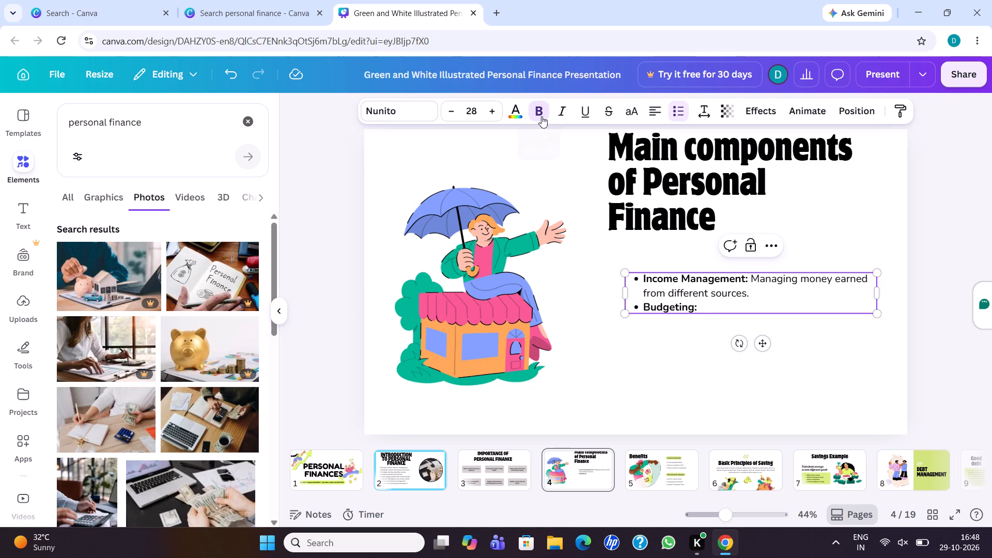
key(space)
text(lanning)
key(space)
text(income and expen)
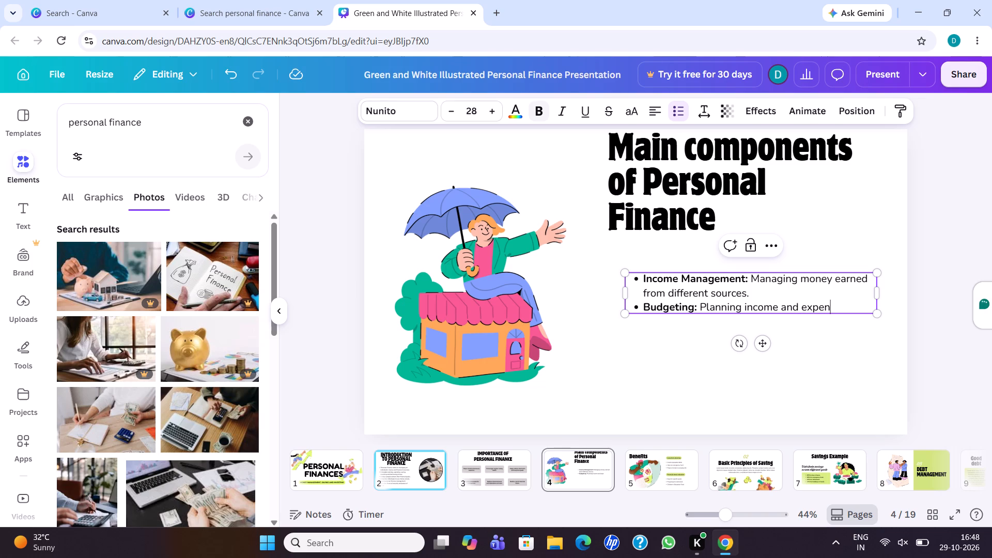
text(ses)
key(period)
Add a third bullet below Budgeting with the bold label "Saving:".
key(Return)
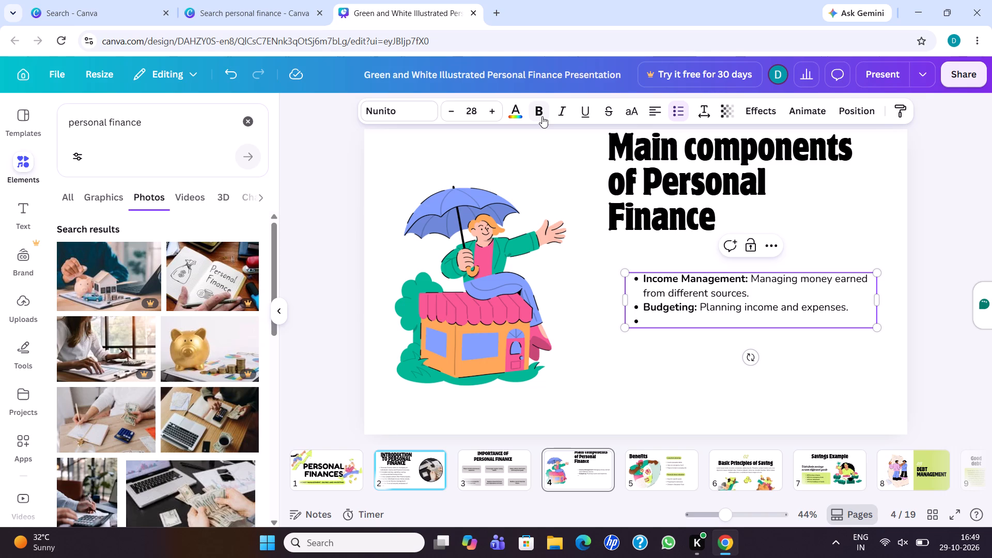
click(533, 109)
text(aving)
text(:)
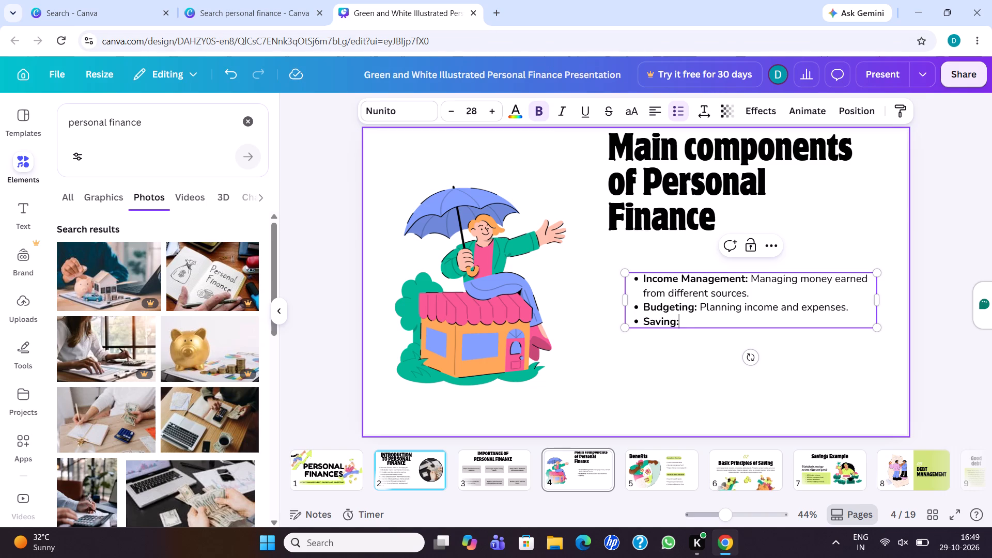
key(space)
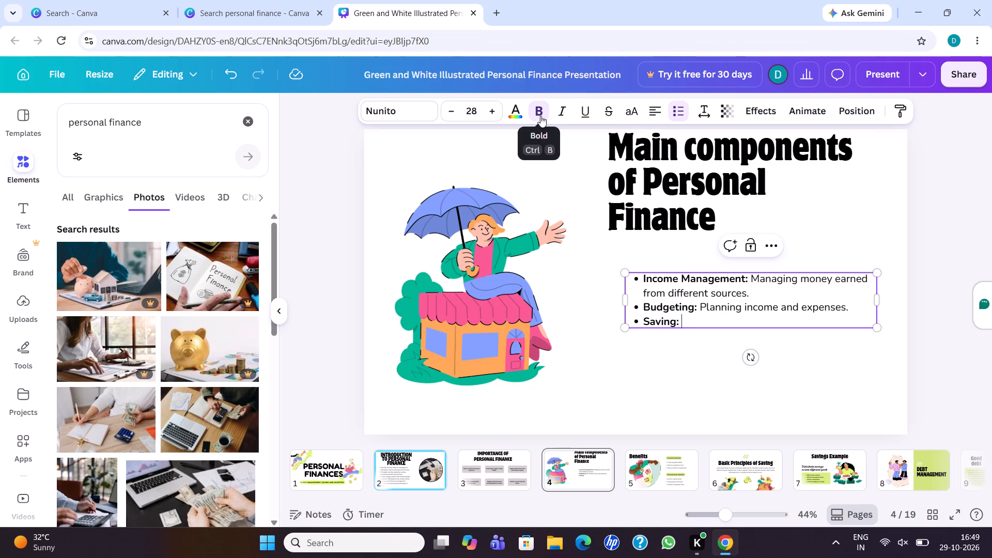
Complete the Saving bullet in regular weight with "Keeping money aside for future needs.".
click(540, 116)
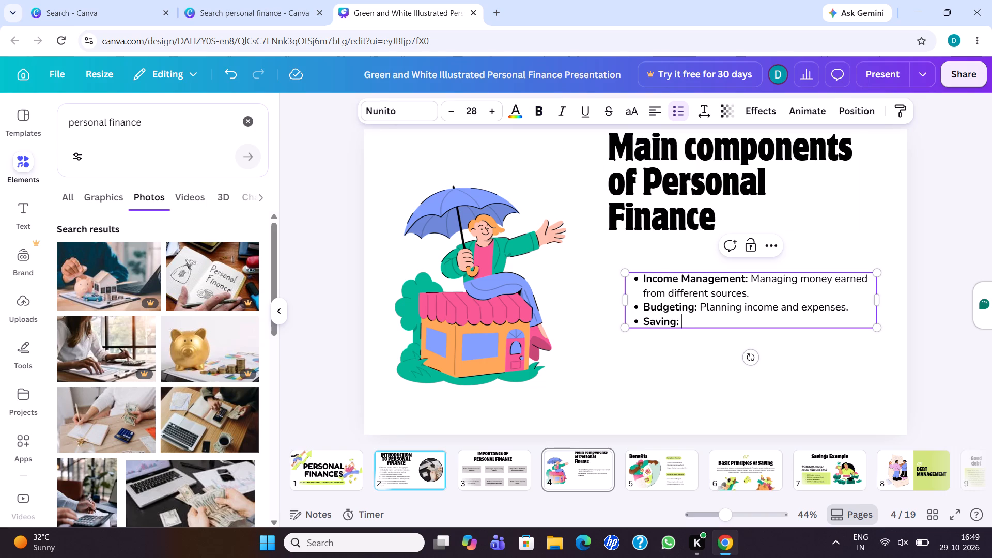
text(eeping)
key(space)
text(money)
key(space)
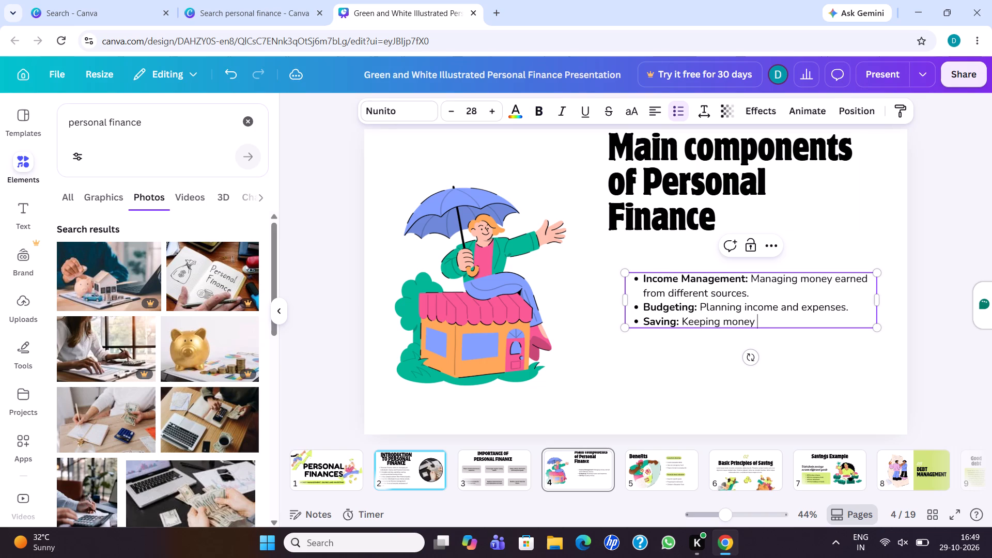
text(aside)
key(space)
key(f)
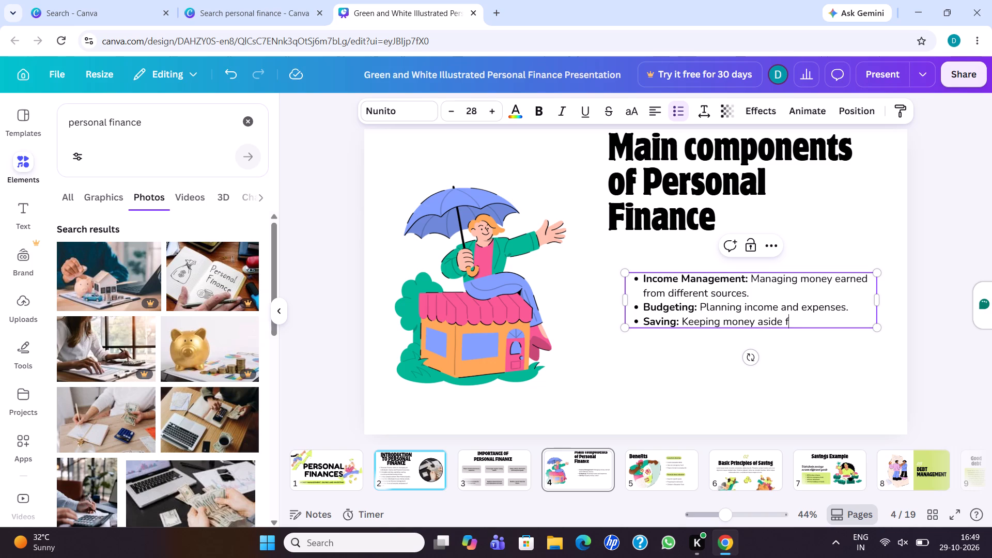
key(o)
text(r)
key(space)
text(future needs)
key(period)
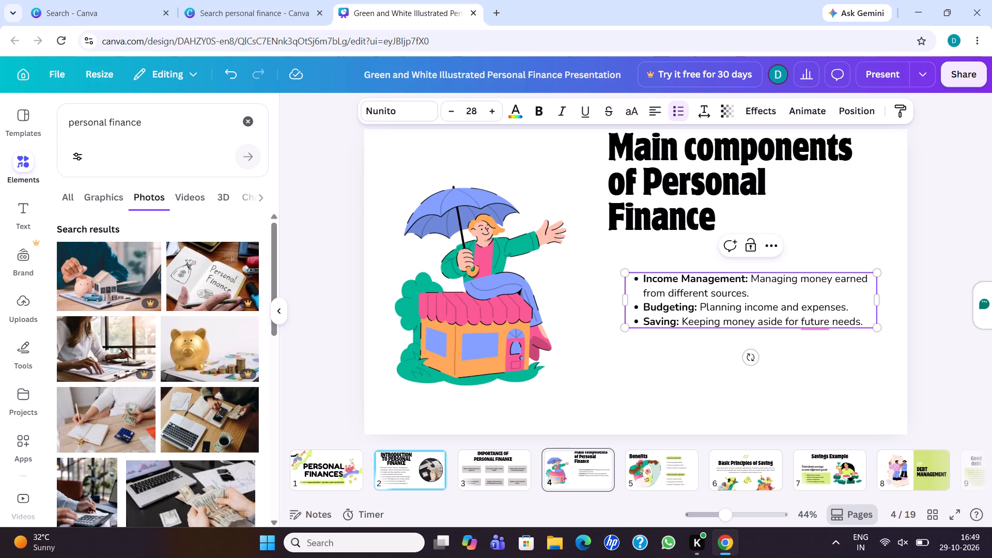
Add a fourth bullet with the bold label "Investing:" followed by "Using money to build wealth over time." in regular weight.
key(Return)
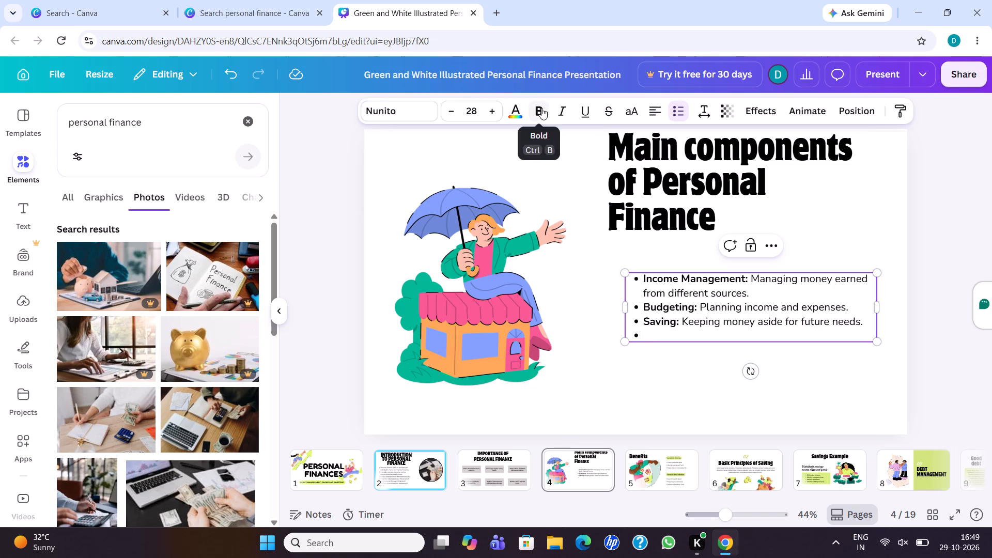
click(541, 108)
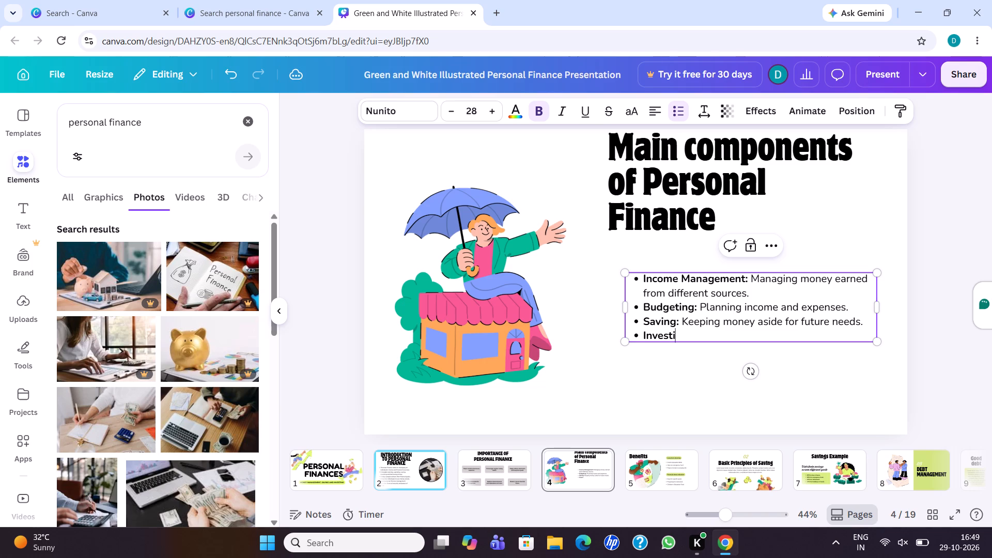
text(:)
key(space)
click(530, 107)
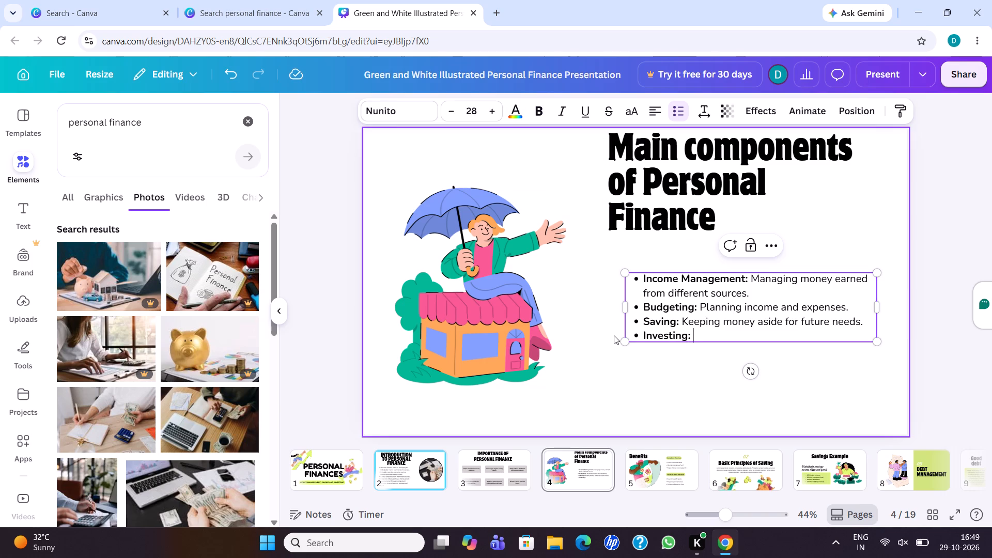
text(sing)
key(space)
text(money to build)
key(space)
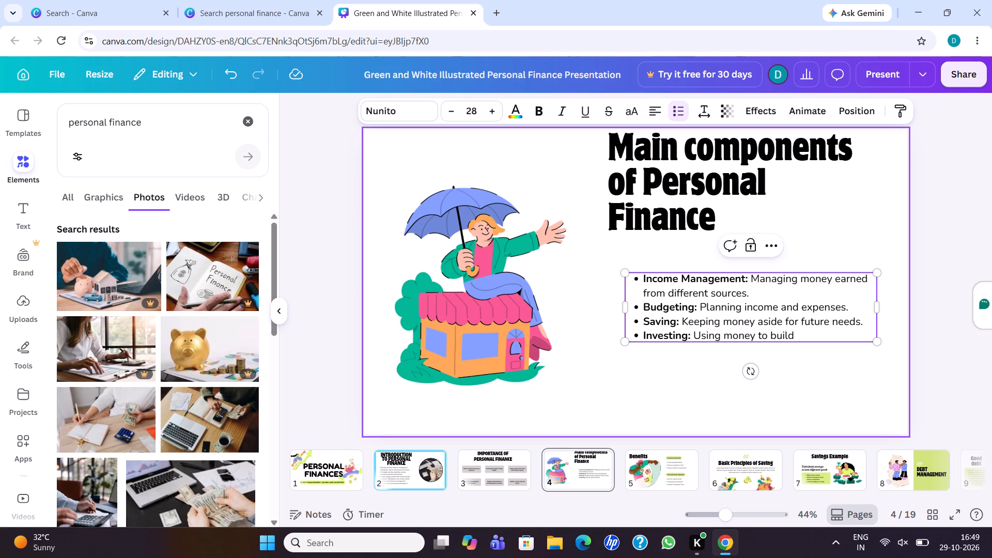
text(wealth)
key(space)
text(over time)
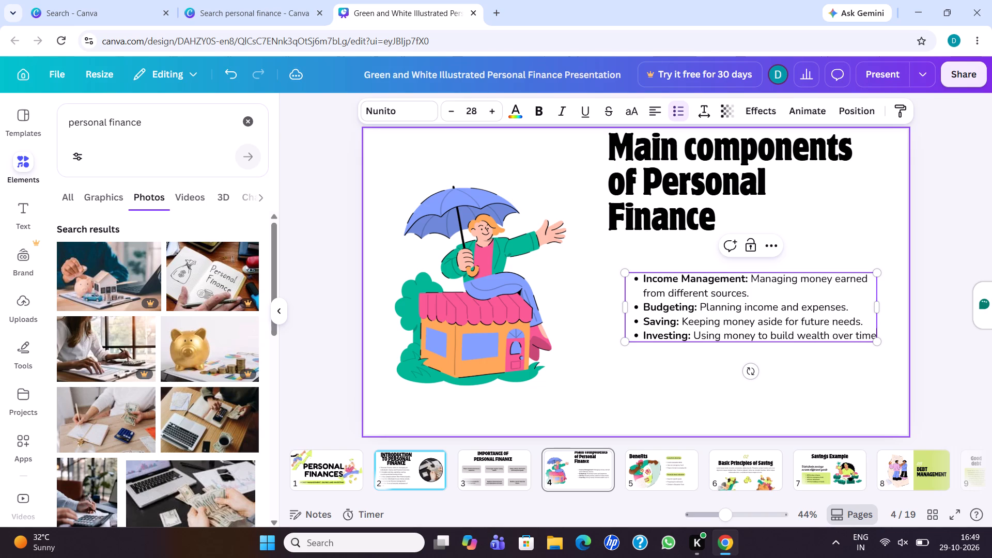
key(period)
Add a fifth bullet below Investing with the bold label "Debt Management:".
key(Return)
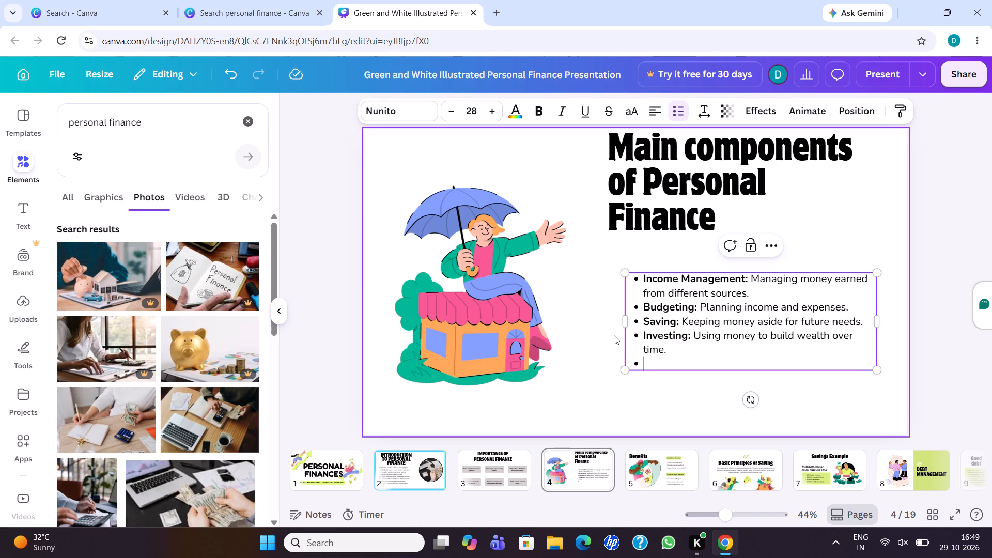
click(547, 114)
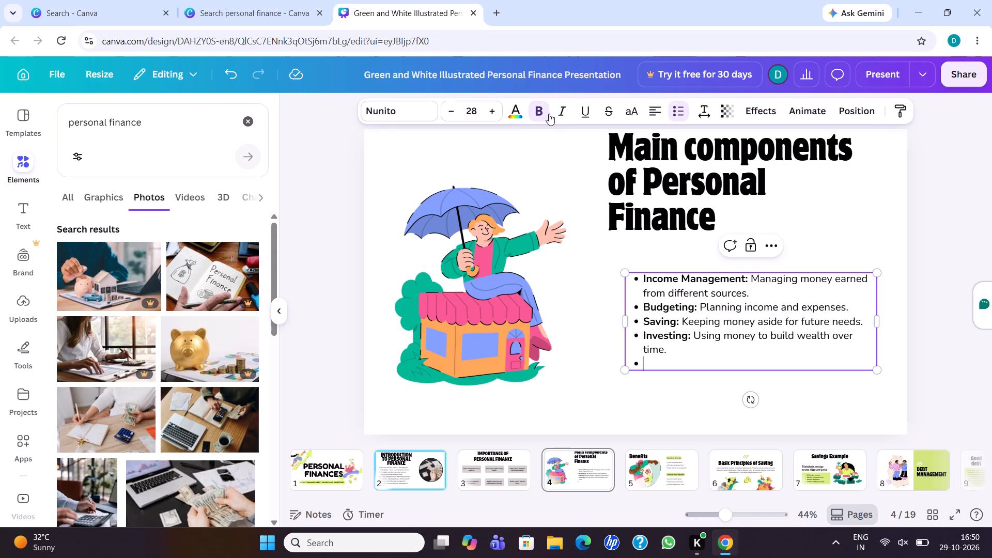
key(b)
key(BackSpace)
key(BackSpace)
key(BackSpace)
key(BackSpace)
key(BackSpace)
key(BackSpace)
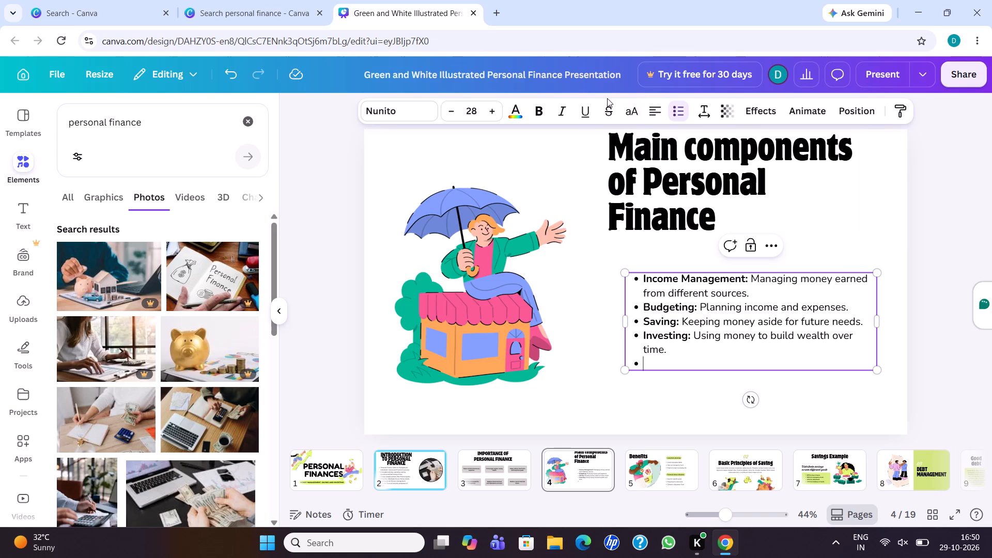
click(542, 108)
text(anageme)
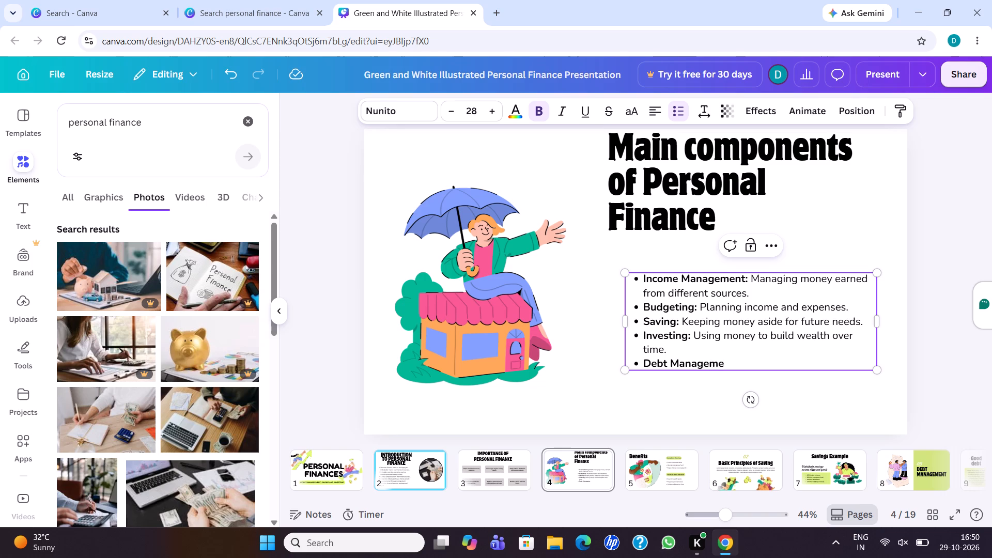
text(nt)
key(shift+colon)
Complete the Debt Management bullet in regular weight with "Managing loans and repayments.".
click(542, 110)
key(space)
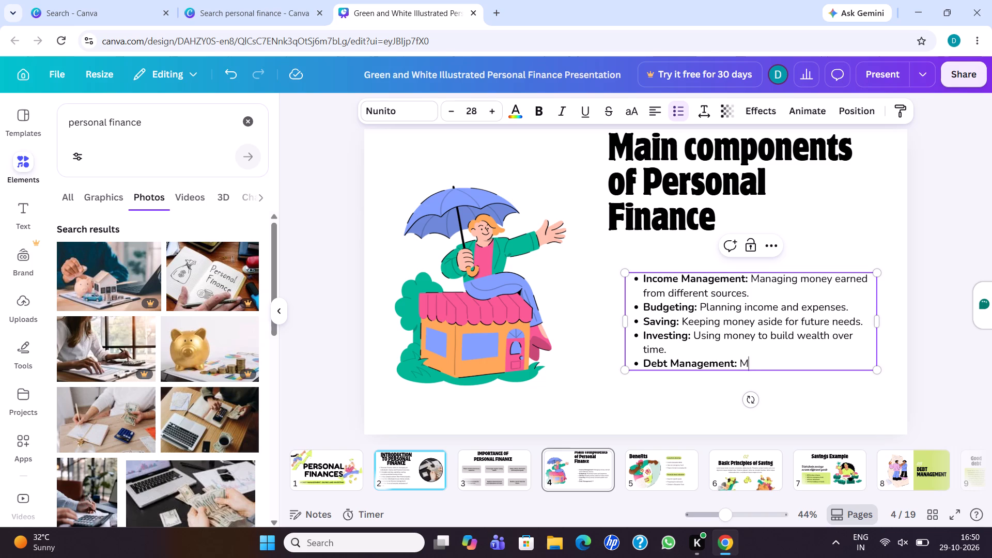
text(anaging)
key(space)
text(loans)
key(space)
text(and repay)
text(ments)
key(period)
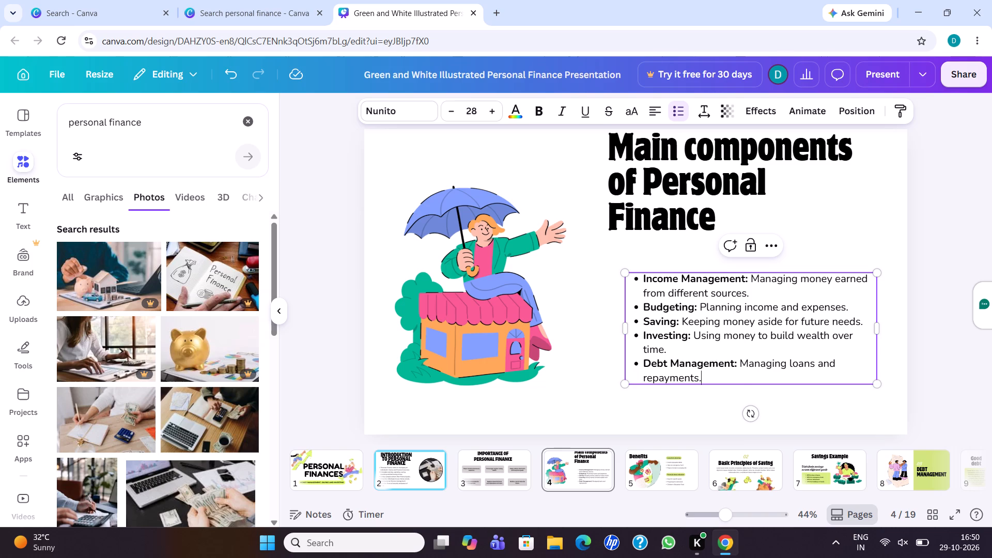
Add a sixth bullet below Debt Management with the bold label "Insurance:".
key(Return)
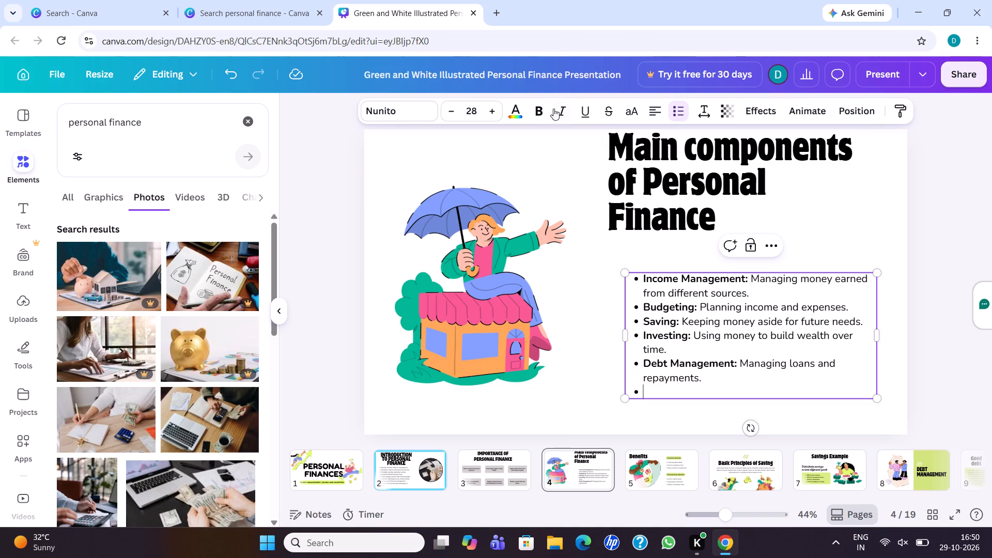
click(538, 114)
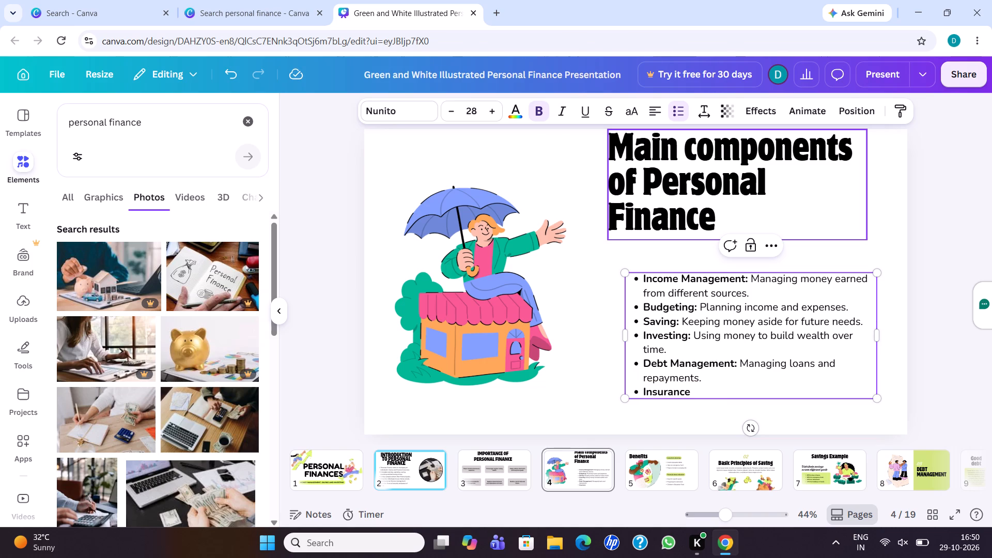
key(shift+colon)
Complete the Insurance bullet in regular weight with "Protecting against unexpected financial losses.".
click(539, 116)
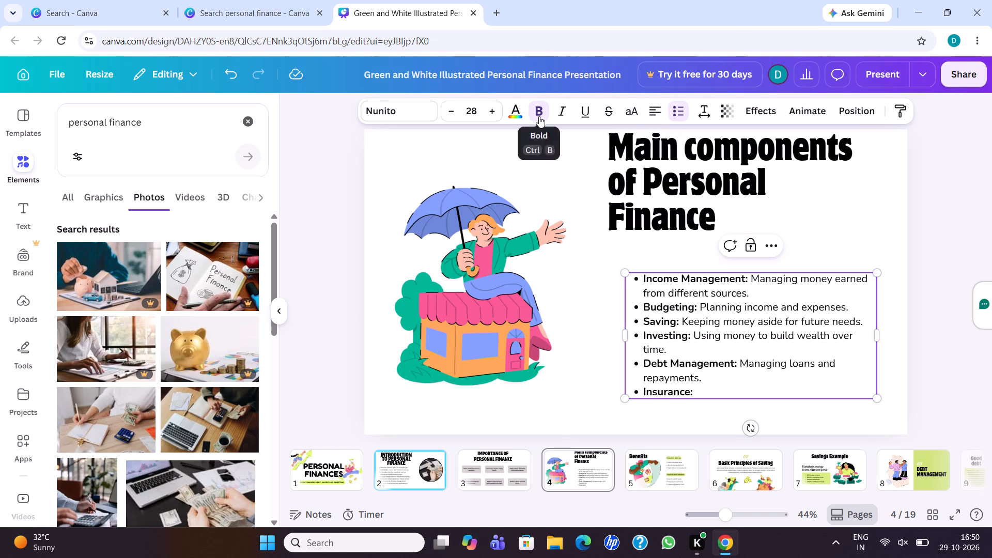
key(space)
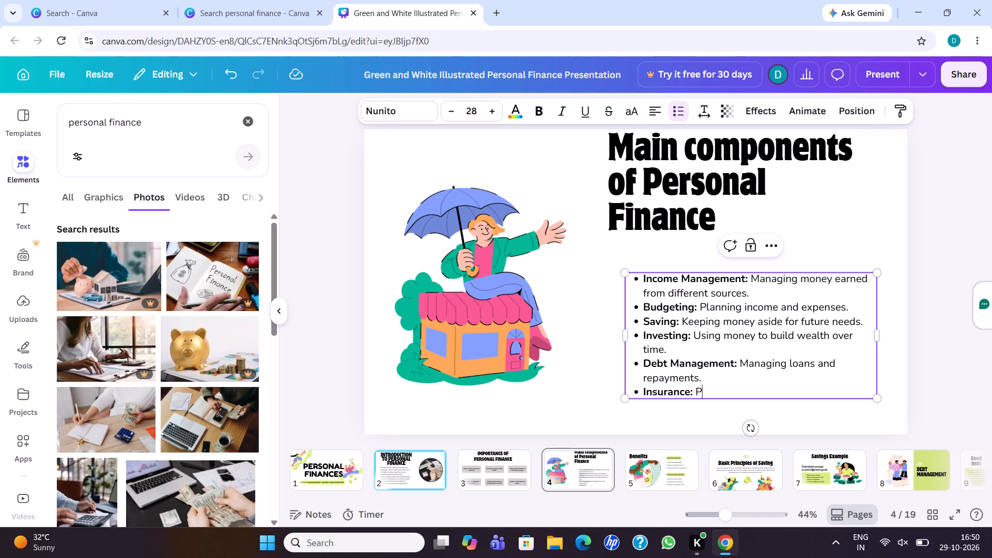
text(rot)
text(ect)
text(ing)
key(space)
text(against)
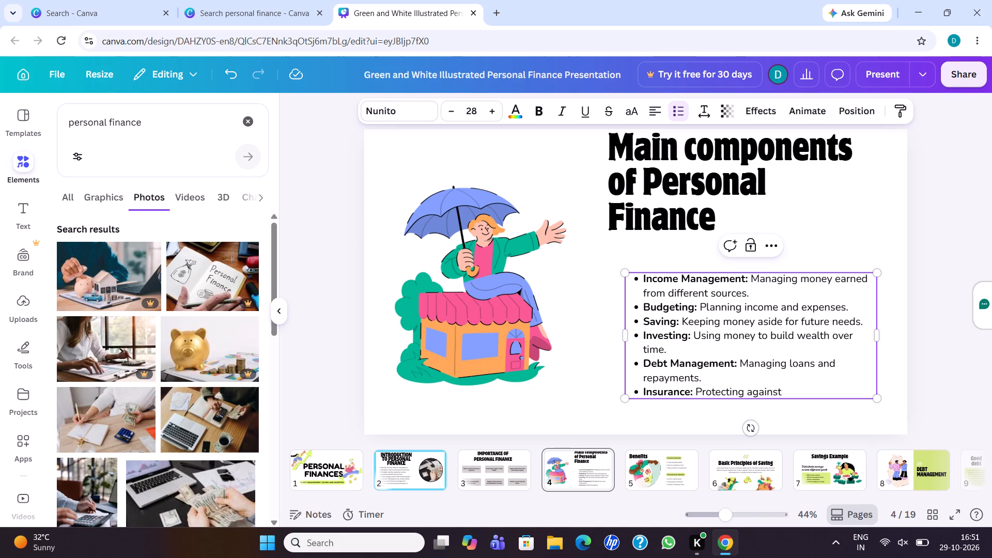
key(space)
text(unexpecte)
text(d finanv)
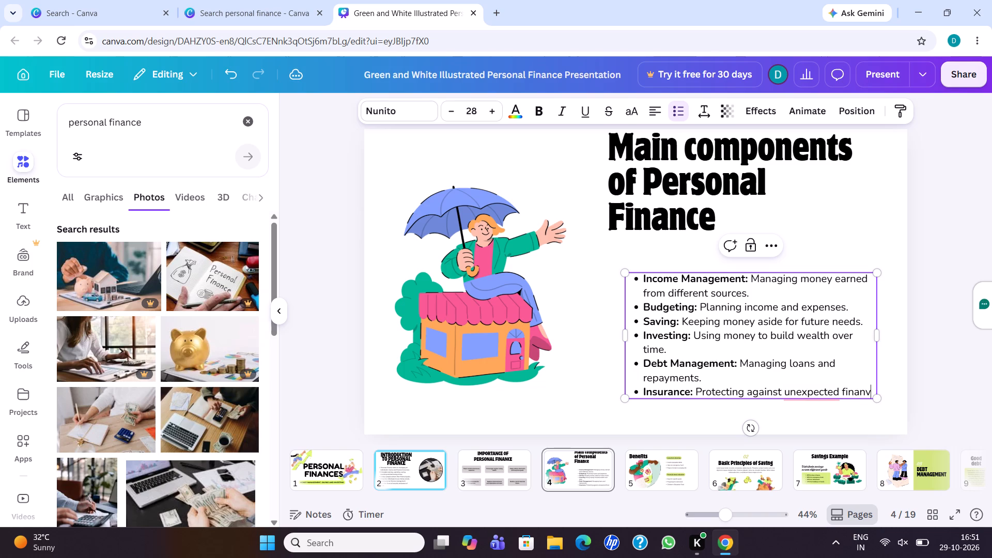
key(BackSpace)
text(cia)
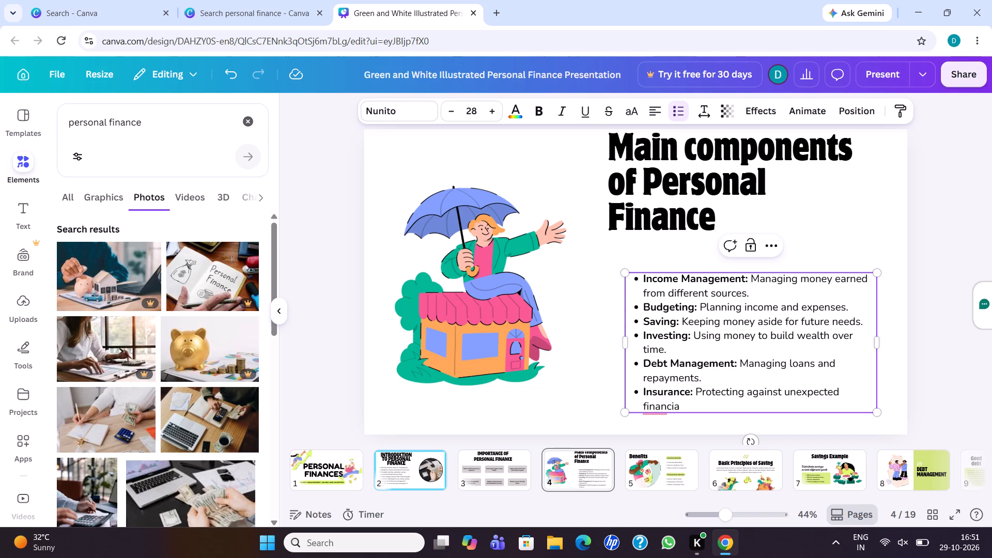
key(l)
key(space)
text(losses)
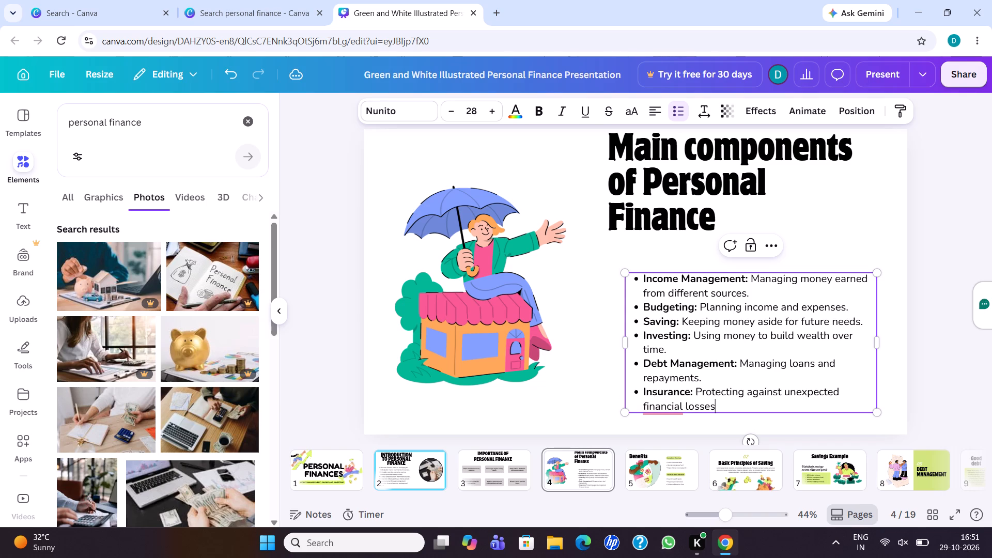
key(period)
Add a seventh bullet with the bold label "Tax Planning:" followed by "Understanding and planning tax obligations." in regular weight.
key(Return)
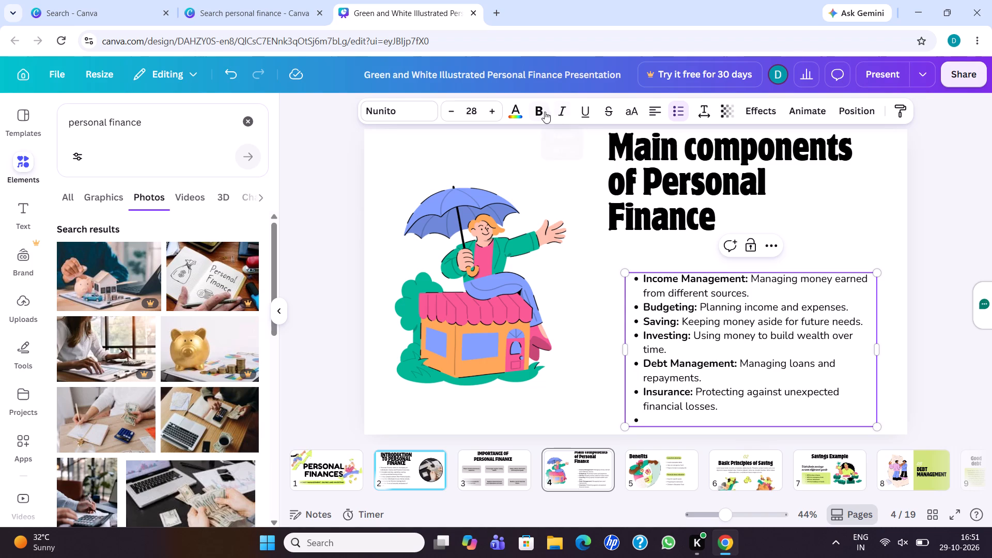
click(542, 112)
text(ax)
key(space)
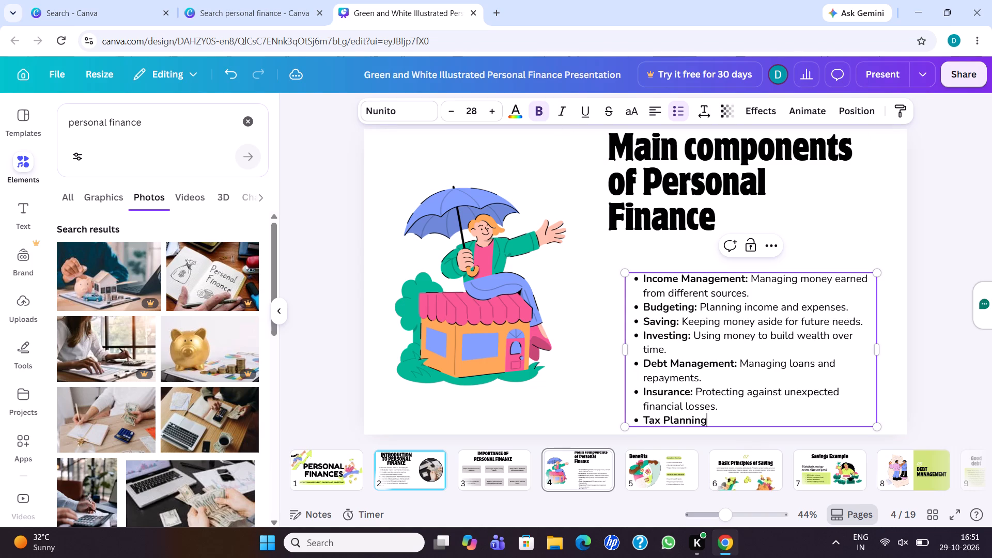
key(shift+colon)
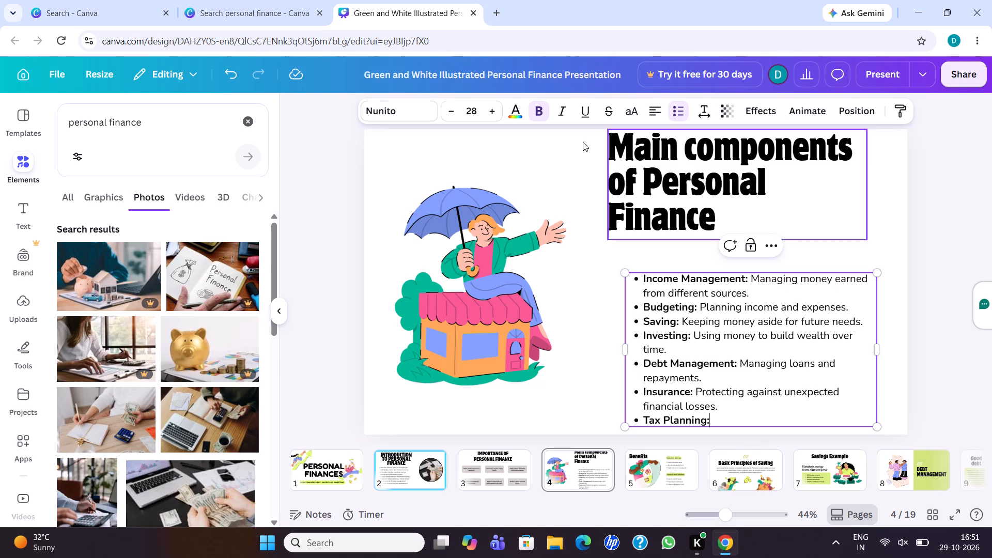
click(539, 113)
key(space)
text(standin)
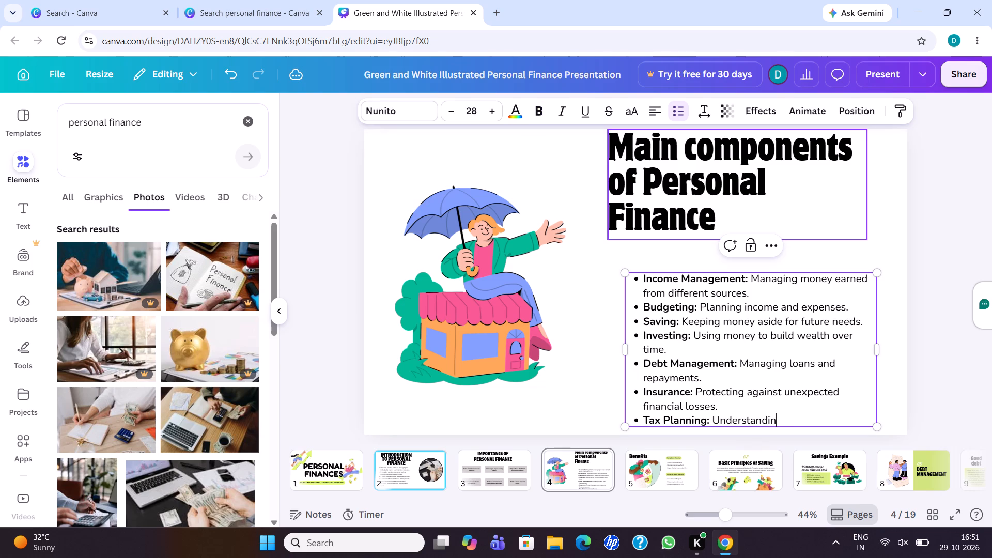
text(g)
key(space)
text(and)
key(space)
text(planning tax obligations)
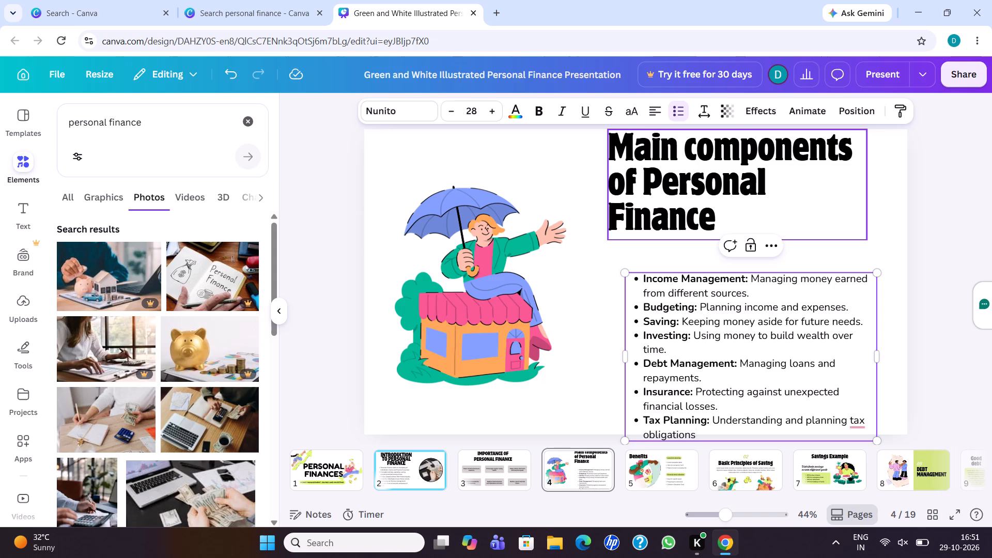
key(period)
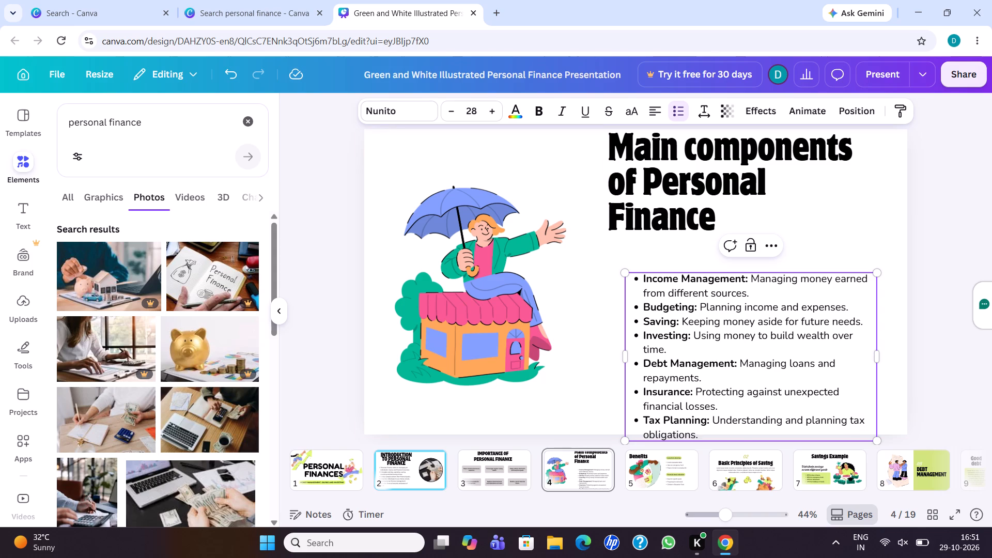
Move the bullet list up to just below the slide title, aligned with the title's left edge.
drag(737, 441, 719, 412)
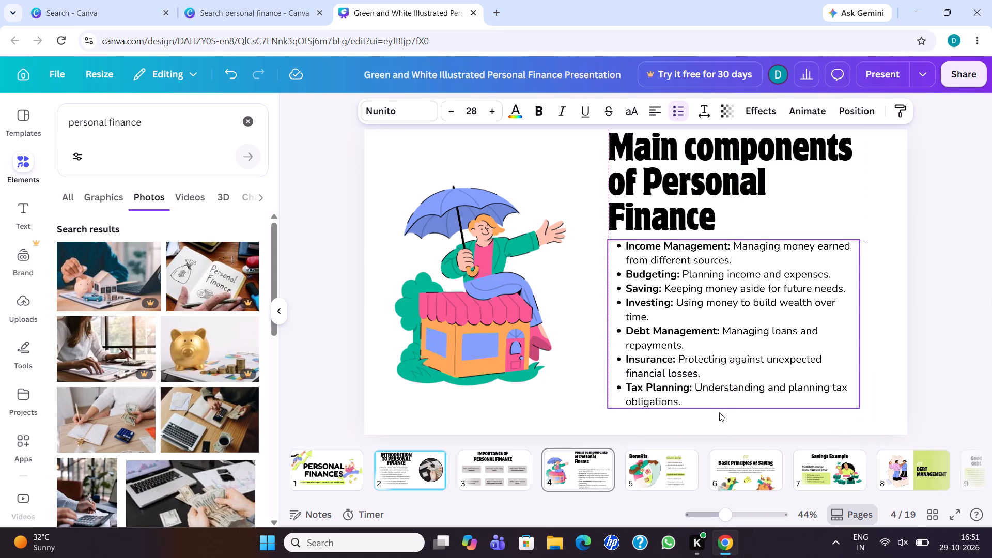
drag(719, 412, 718, 415)
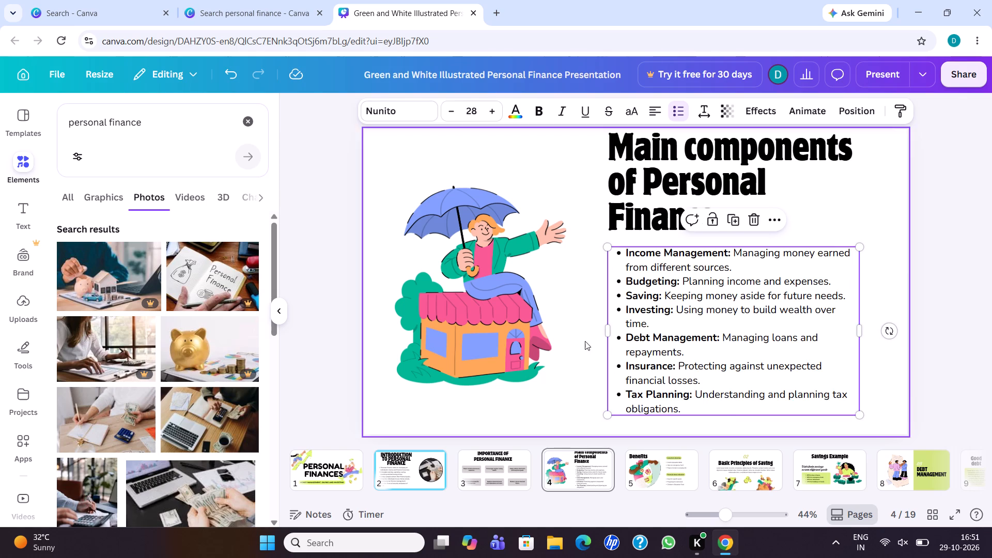
Delete the illustration of the person with an umbrella sitting on the shop from slide 4.
click(472, 313)
click(497, 169)
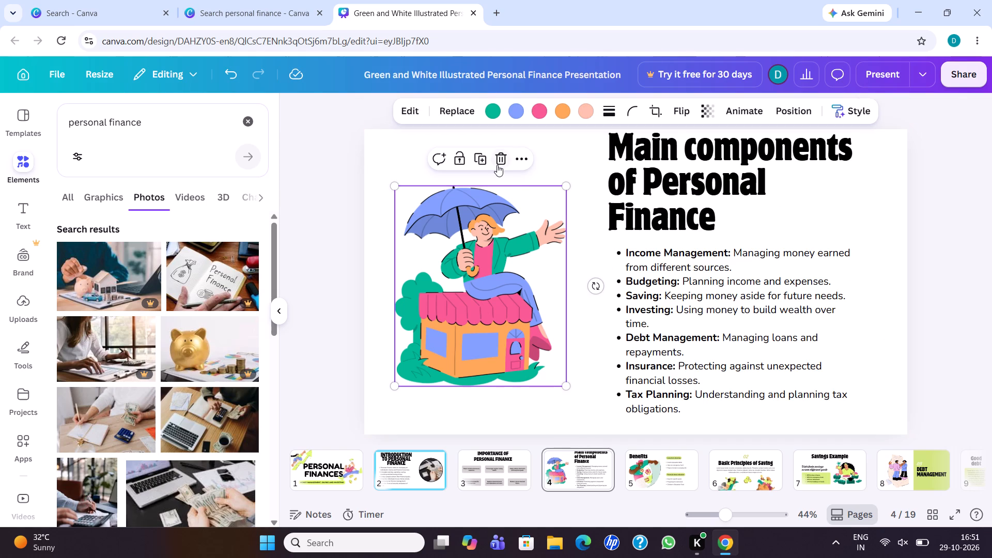
click(498, 163)
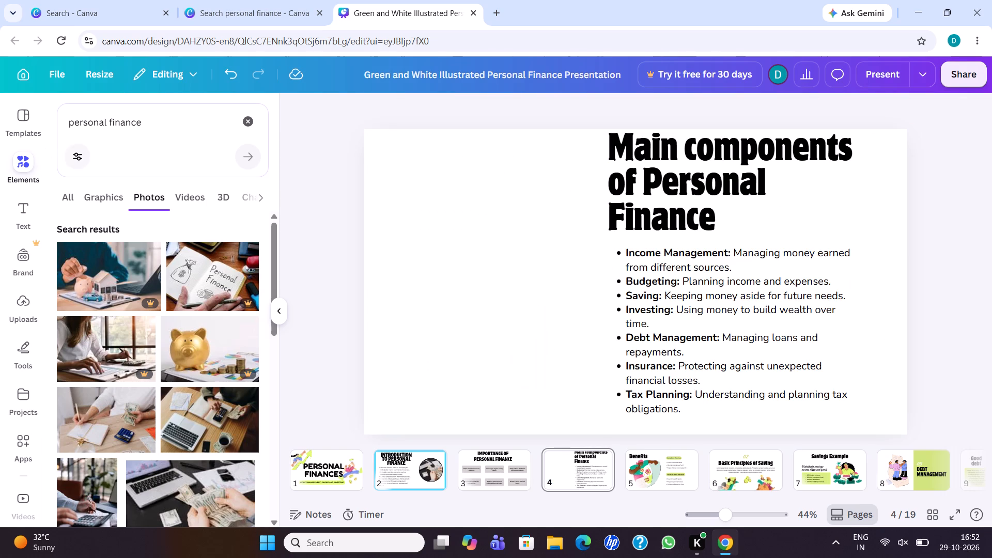
Search the photo elements for "personal finance components".
click(149, 116)
key(space)
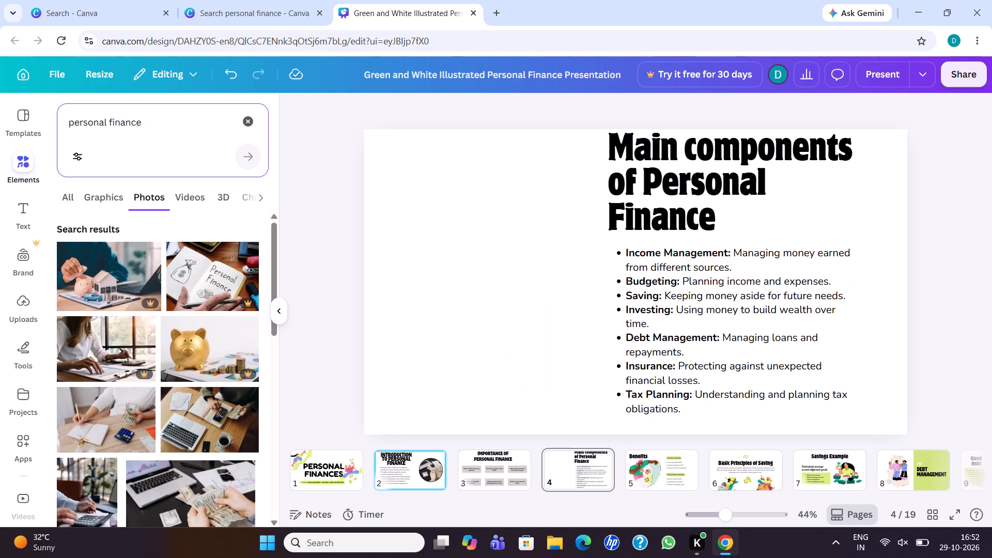
text(compon)
text(ents)
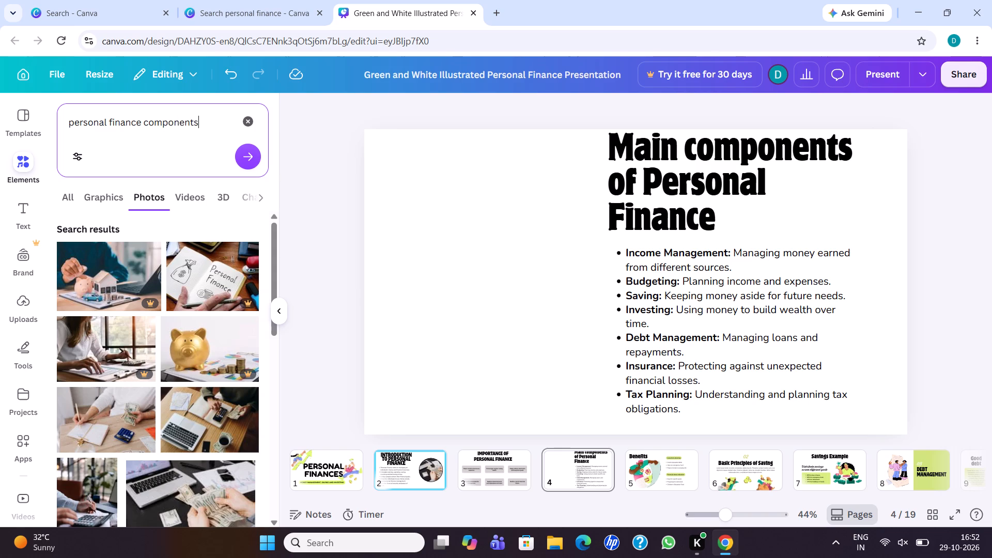
key(Return)
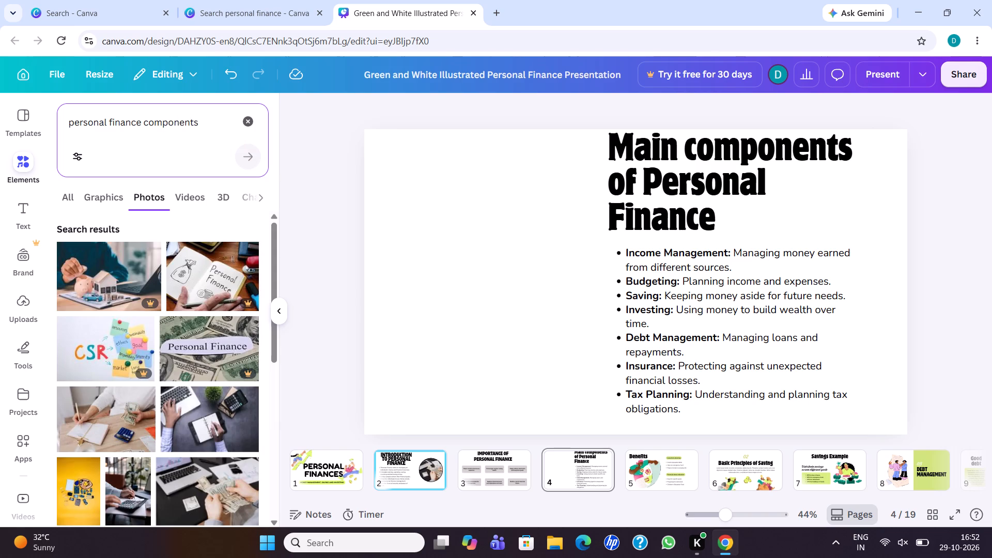
Find the photo of hands holding fanned-out dollar bills in the results and insert it on slide 4.
triple_click(270, 519)
triple_click(270, 519)
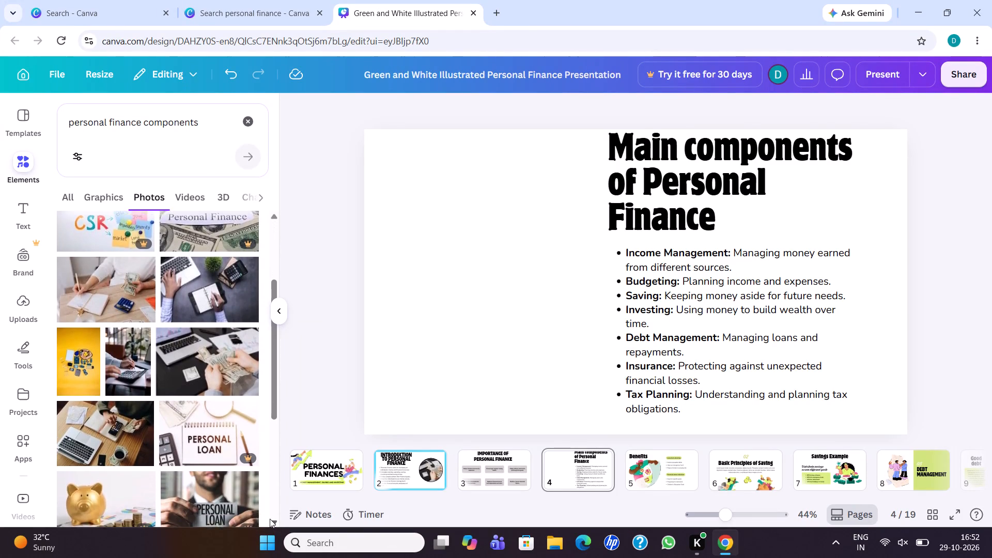
click(270, 519)
click(270, 519)
triple_click(270, 519)
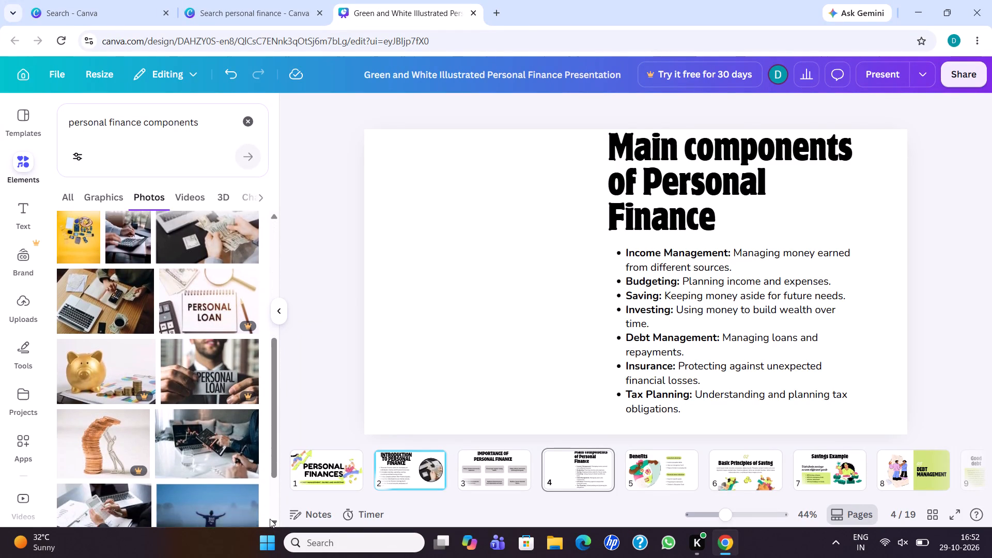
triple_click(270, 519)
double_click(270, 519)
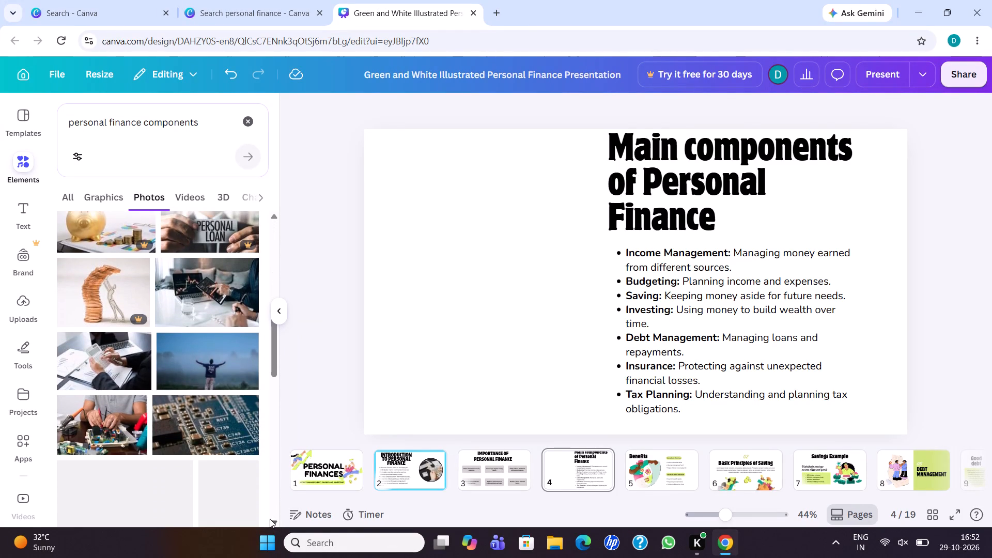
click(270, 519)
click(270, 519)
click(270, 519)
click(270, 519)
triple_click(270, 519)
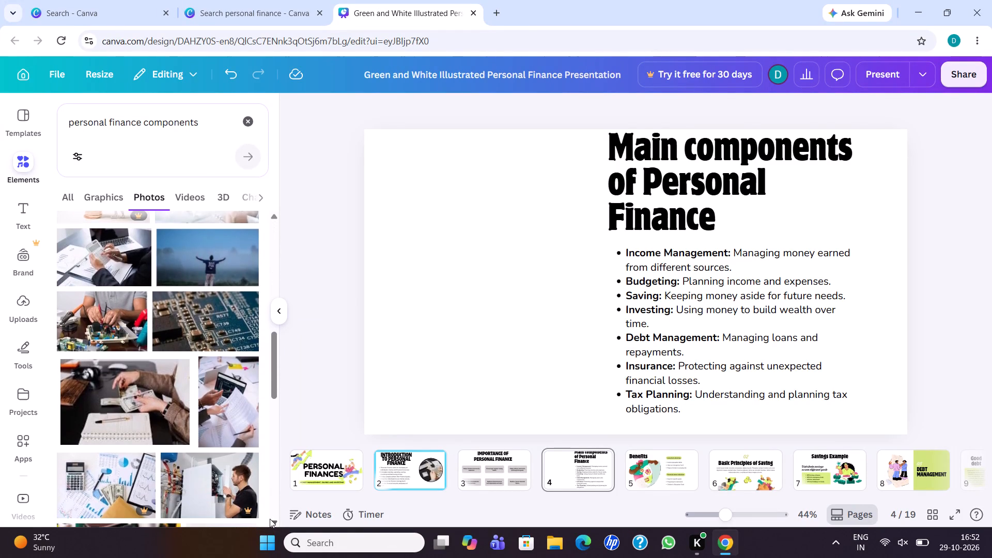
click(270, 519)
click(270, 519)
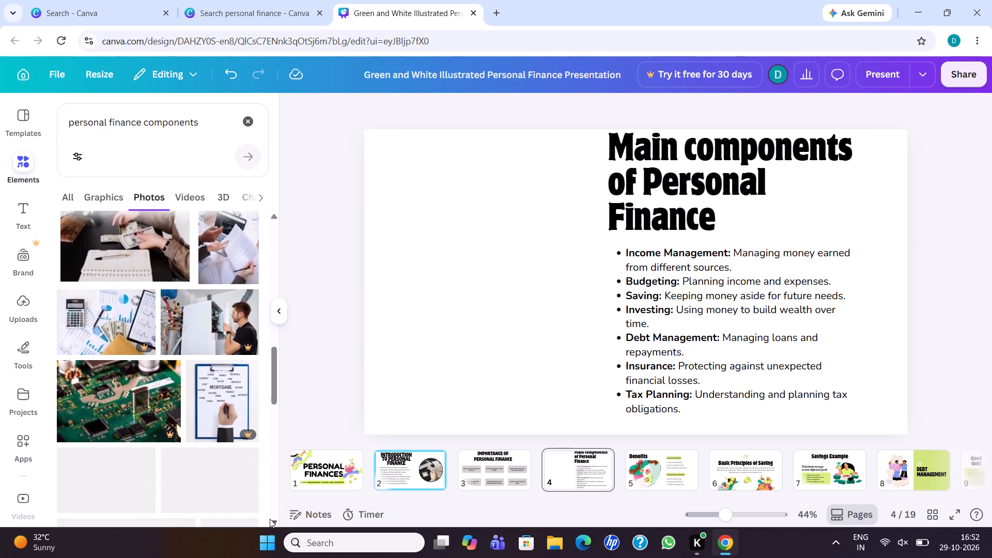
click(270, 519)
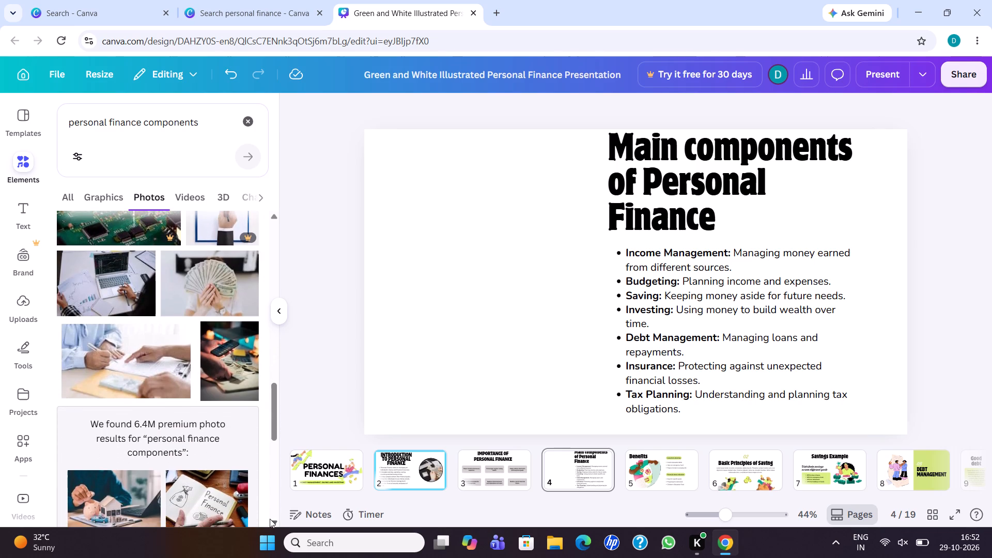
click(270, 519)
click(206, 282)
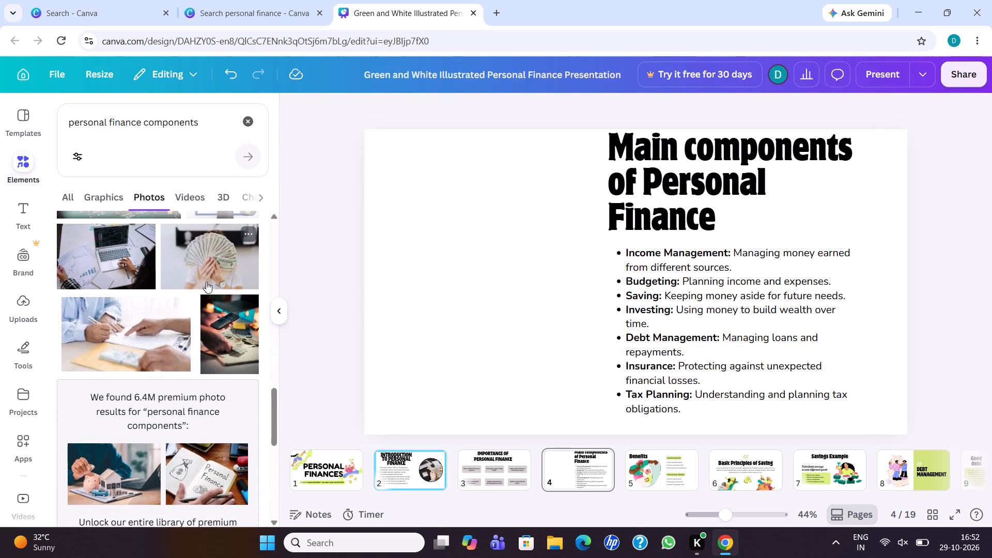
Move the dollar-bills photo toward slide 4's left side and crop both its sides and its top, clear of the text.
drag(496, 332, 456, 336)
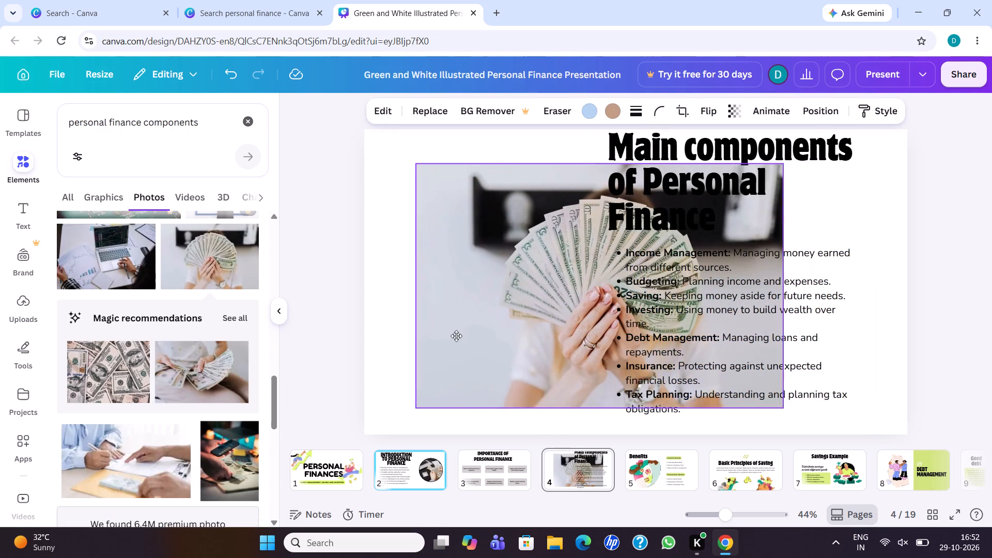
drag(456, 336, 431, 337)
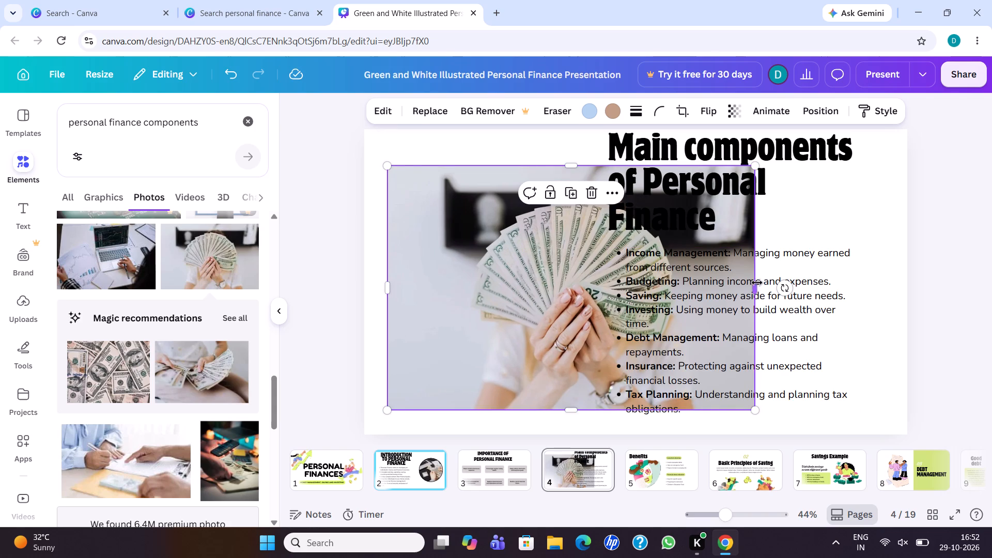
drag(755, 284, 585, 281)
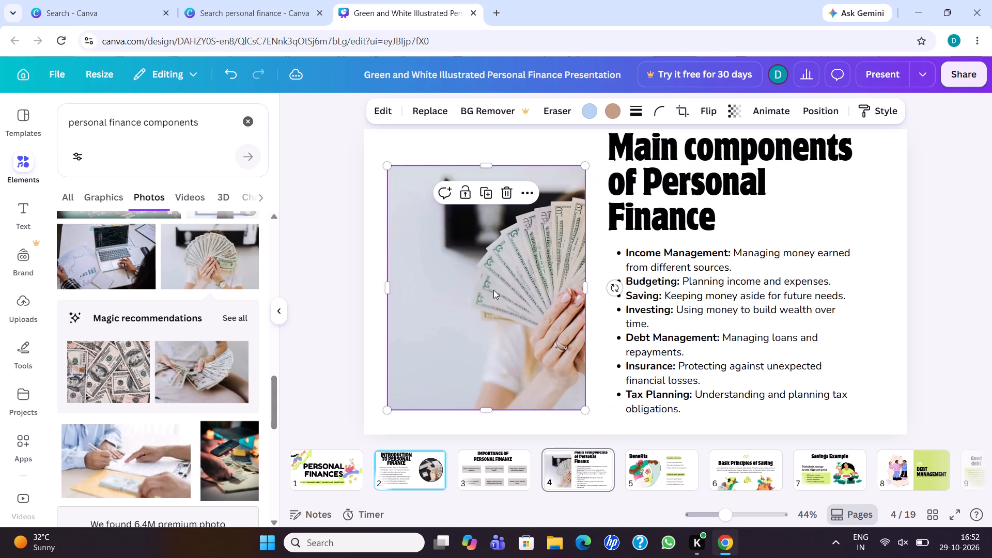
drag(385, 282, 439, 289)
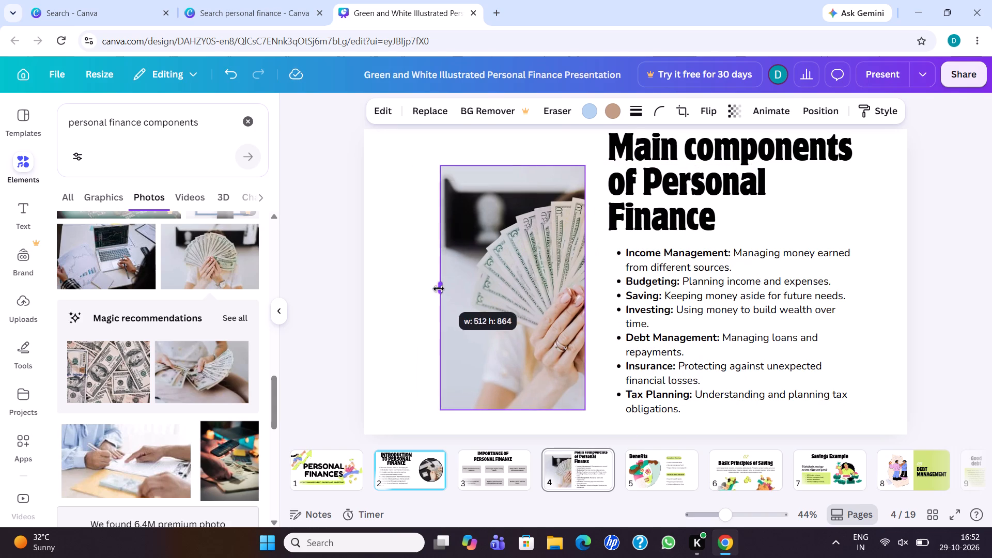
drag(439, 289, 446, 290)
drag(519, 165, 529, 206)
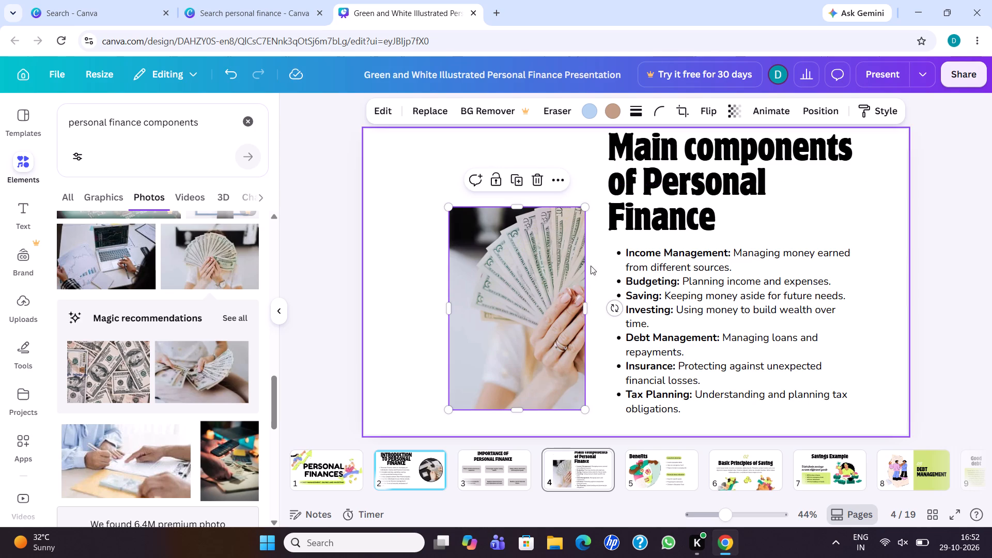
Extend the photo's right crop to reveal the whole fan of bills, and shift the photo toward the slide's left edge.
drag(590, 311, 673, 314)
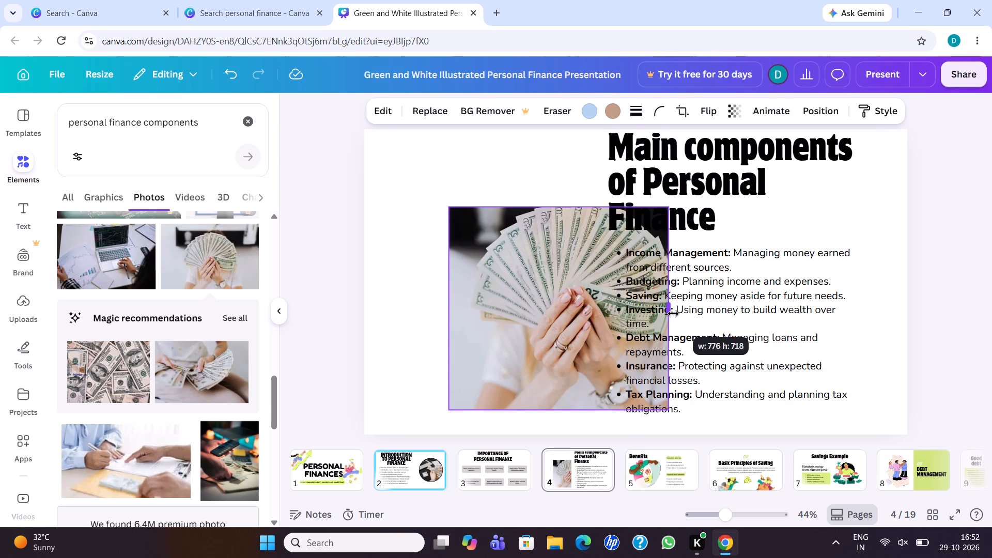
drag(673, 314, 712, 316)
drag(502, 323, 430, 319)
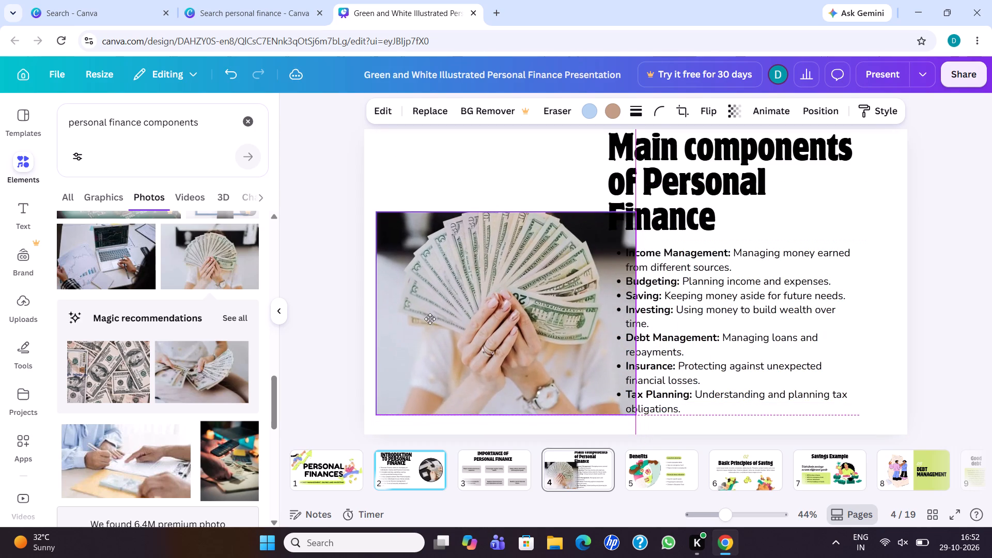
drag(430, 319, 425, 317)
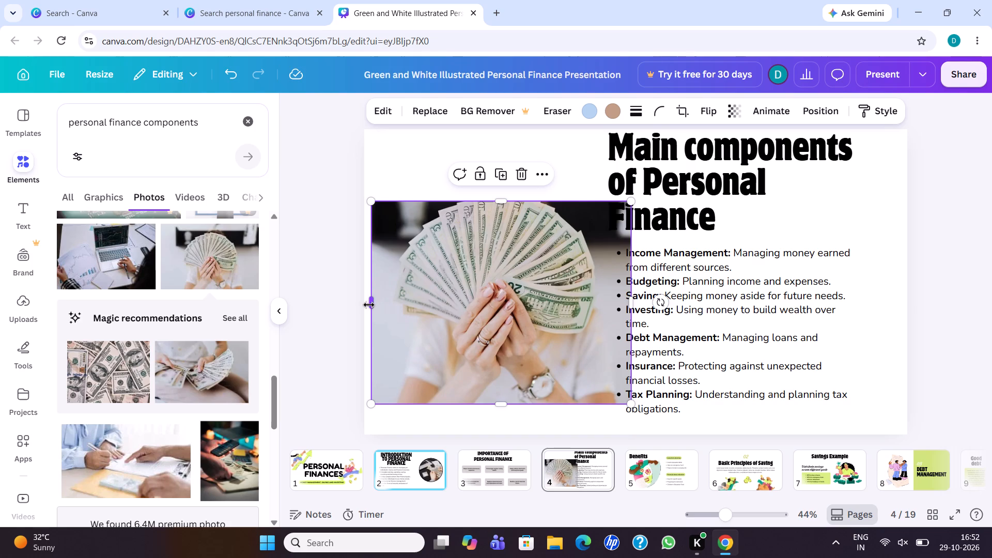
Crop the photo's left, right and bottom edges closely around the hands and fanned bills, clear of the title and bullets.
drag(369, 304, 386, 303)
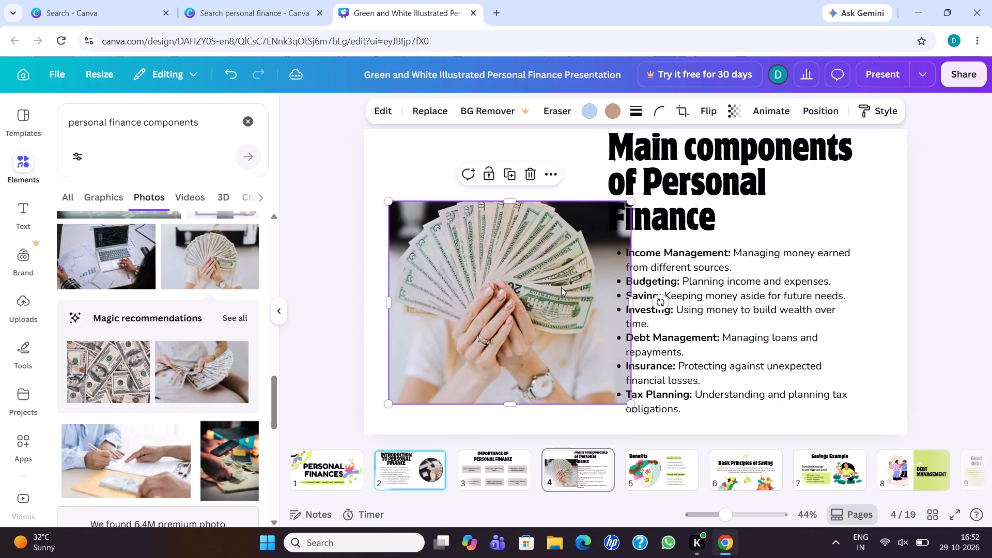
drag(633, 302, 614, 300)
drag(612, 300, 611, 300)
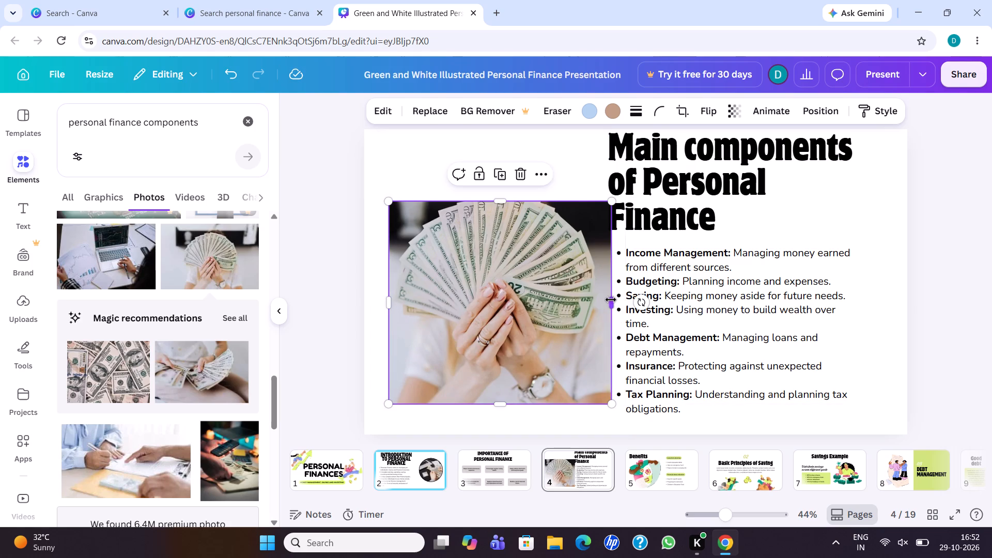
drag(611, 300, 600, 299)
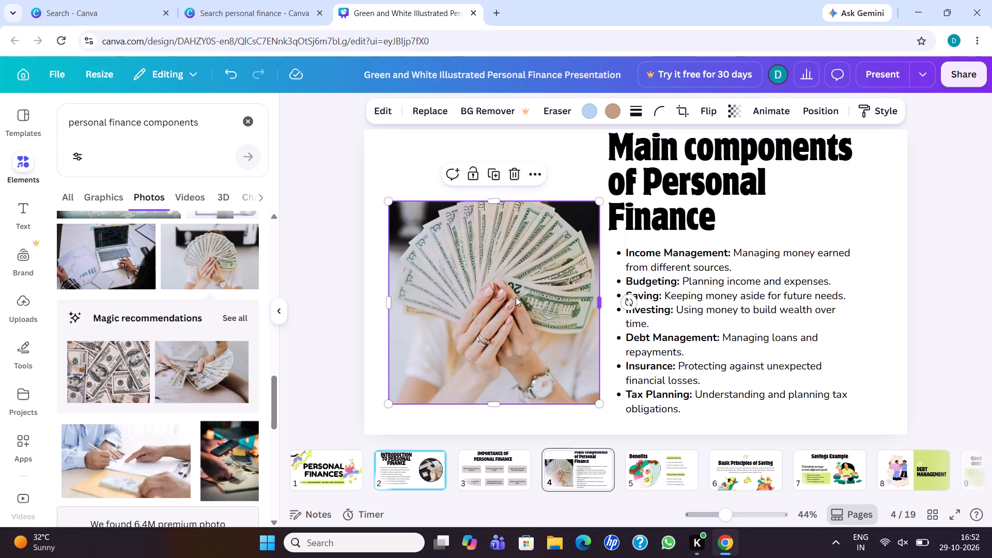
drag(389, 301, 399, 303)
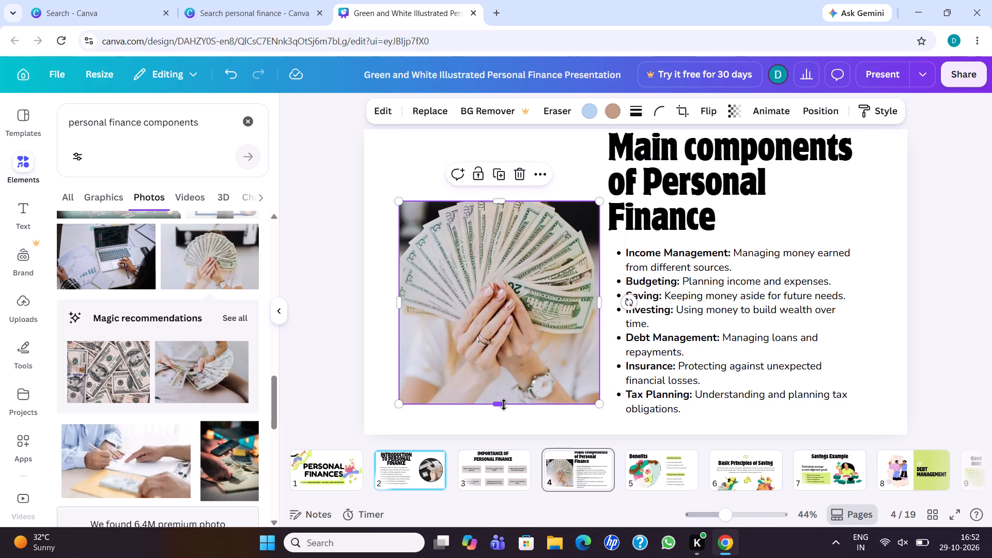
drag(501, 405, 500, 386)
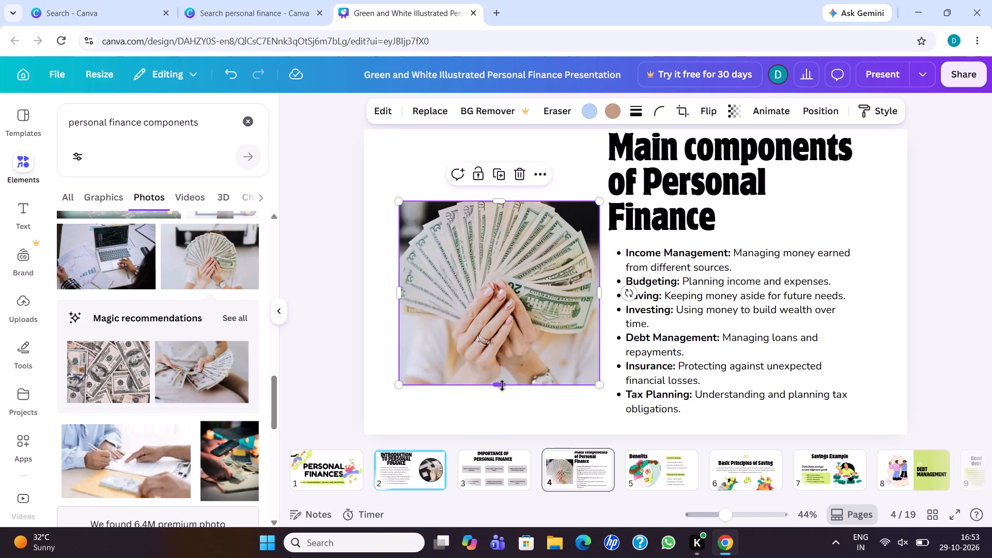
Position the cropped photo beside the bullet list, leaving a small gap to the text and to the slide's left edge.
drag(519, 367, 504, 376)
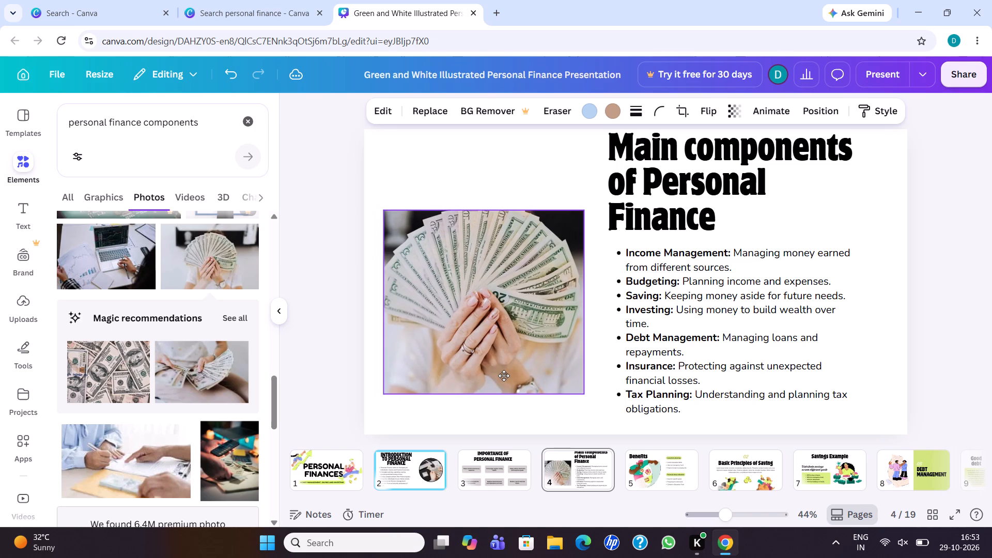
drag(504, 376, 504, 371)
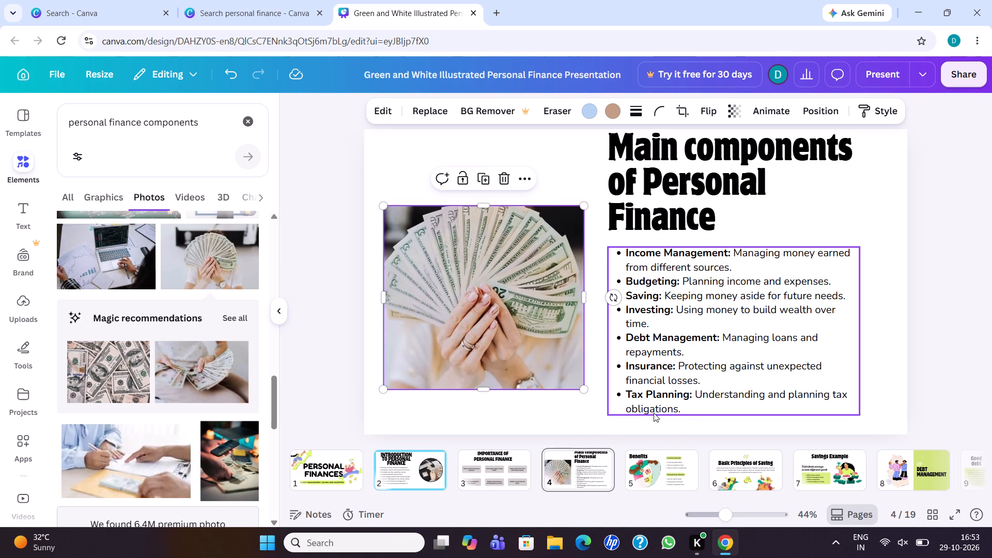
Open slide 5, Benefits.
click(673, 483)
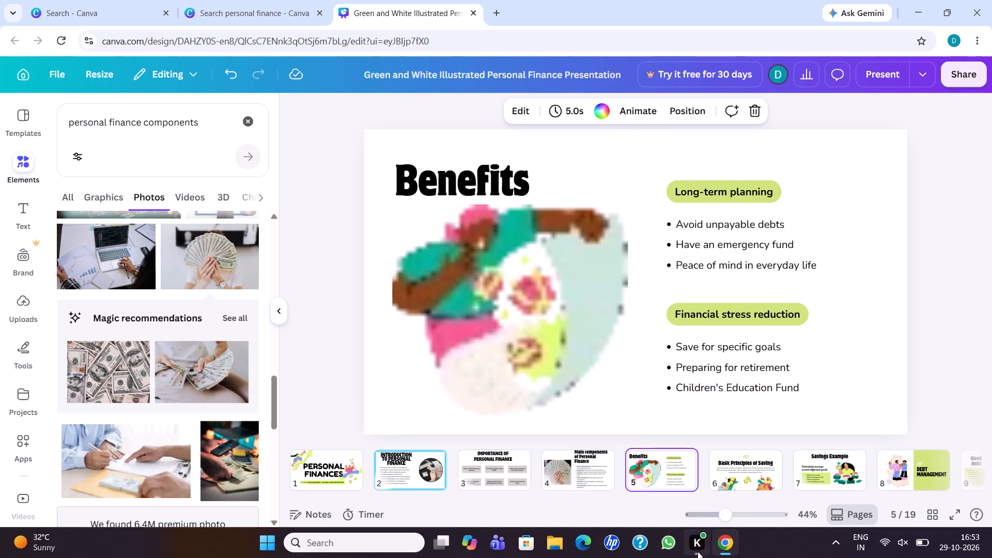
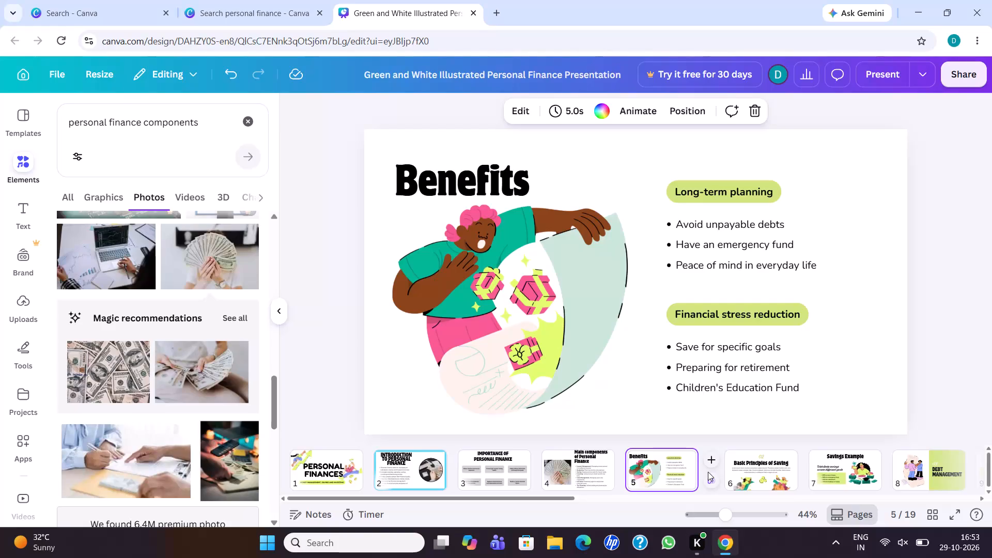
Replace slide 5's title "Benefits" with "Financial Goal Setting.".
click(505, 193)
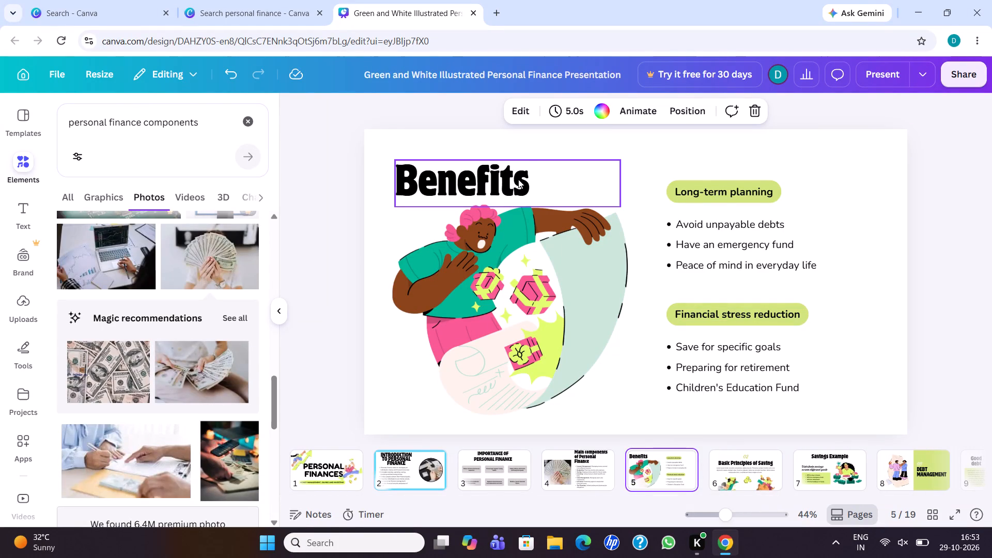
click(518, 179)
key(BackSpace)
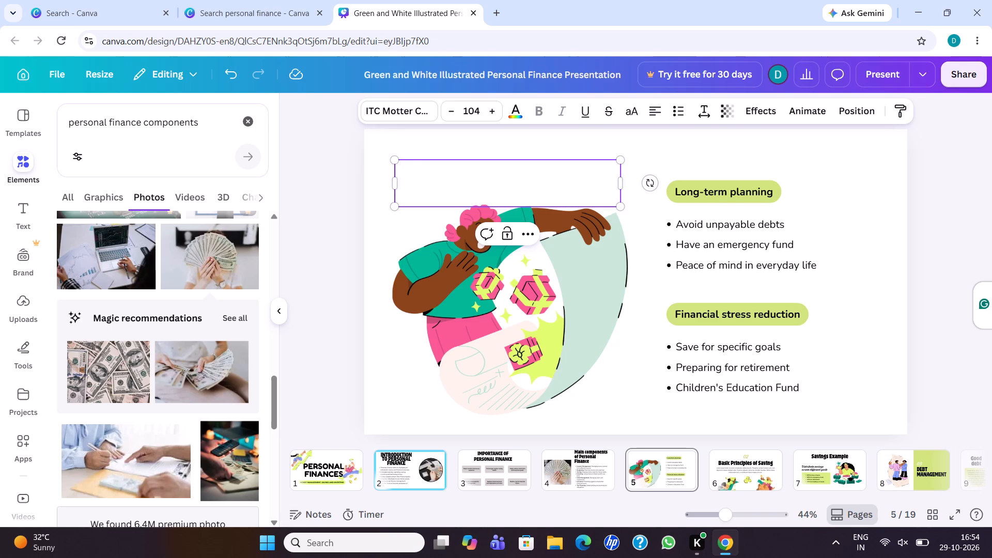
key(f)
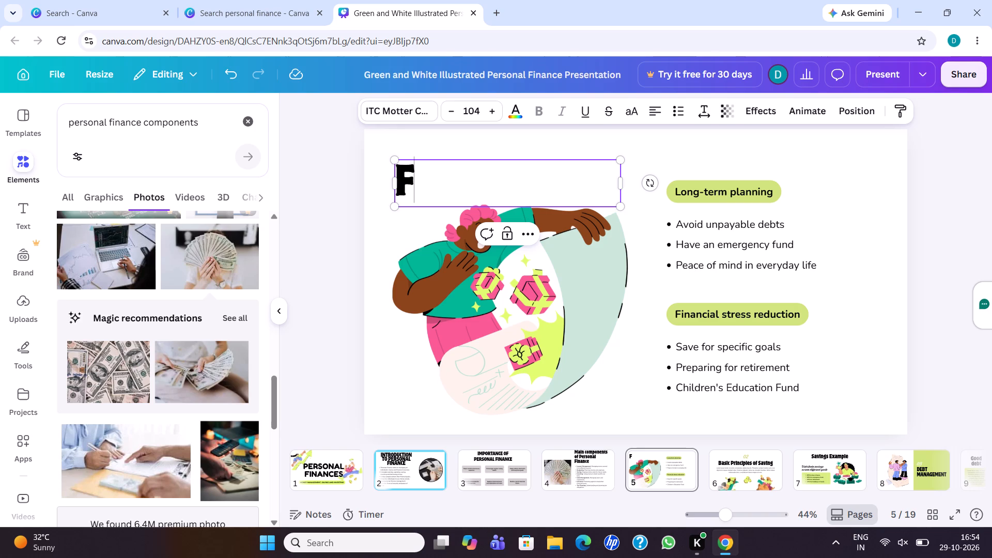
key(i)
key(BackSpace)
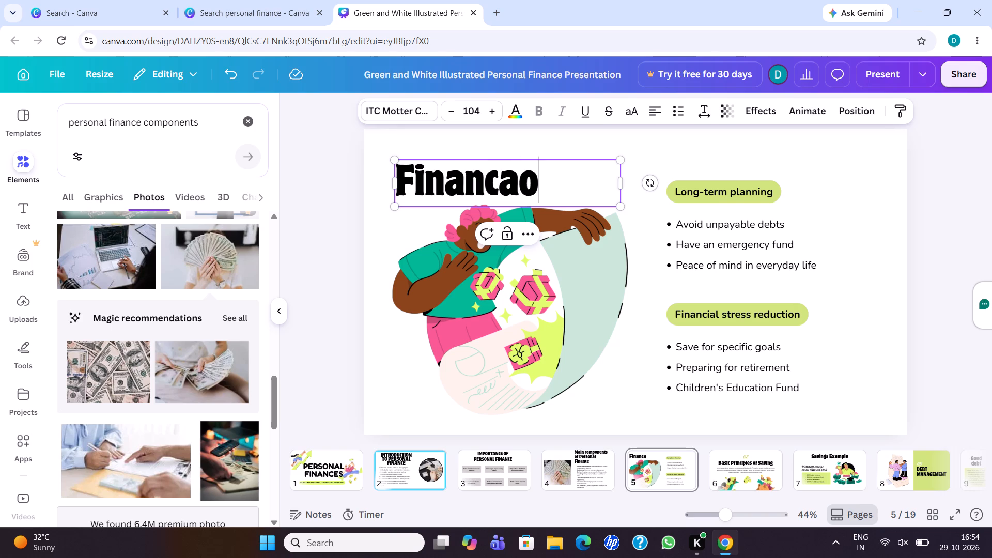
key(BackSpace)
key(BackSpace)
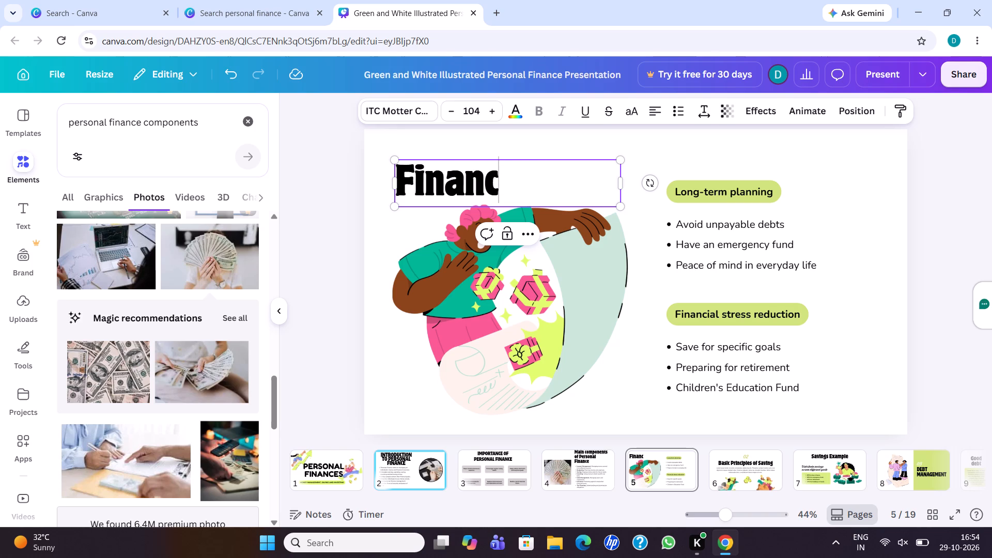
text(ial)
key(space)
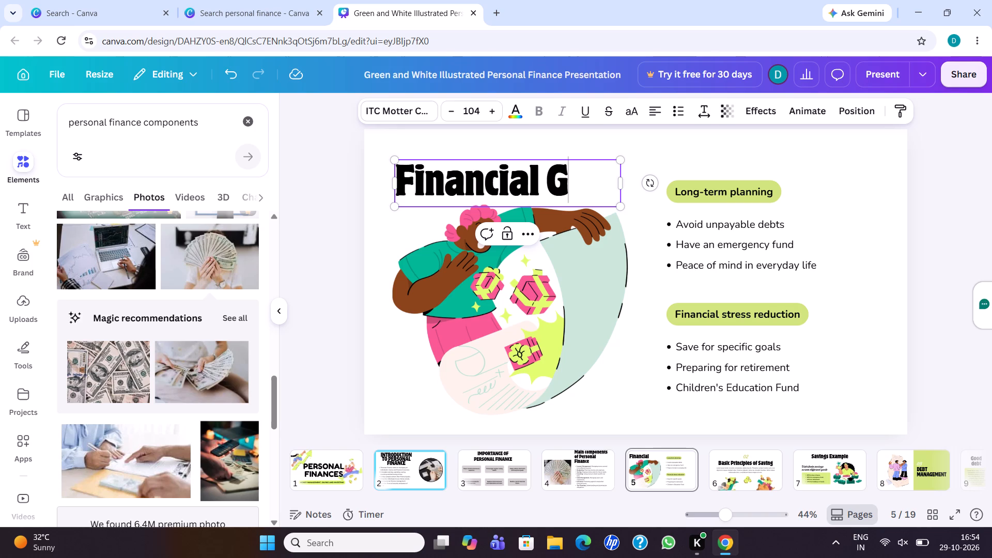
text(oal)
key(space)
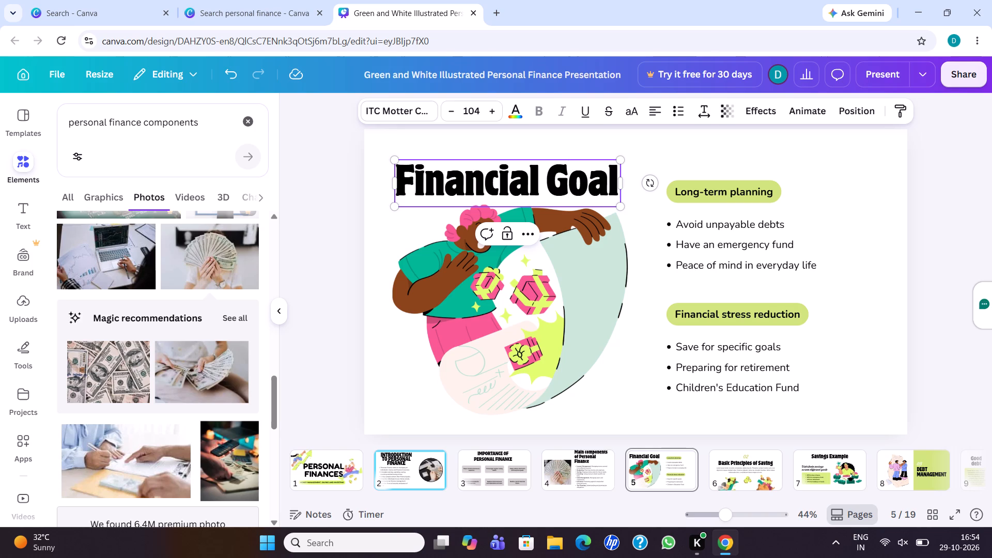
key(space)
text(etting)
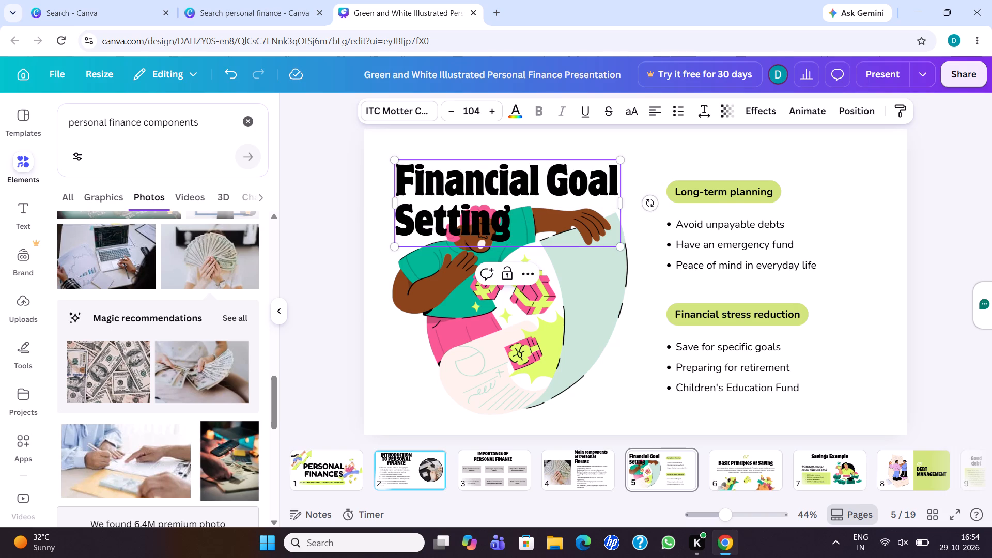
key(period)
Widen the title's text box up to the edge of the "Long-term planning" heading.
right_drag(622, 207, 631, 204)
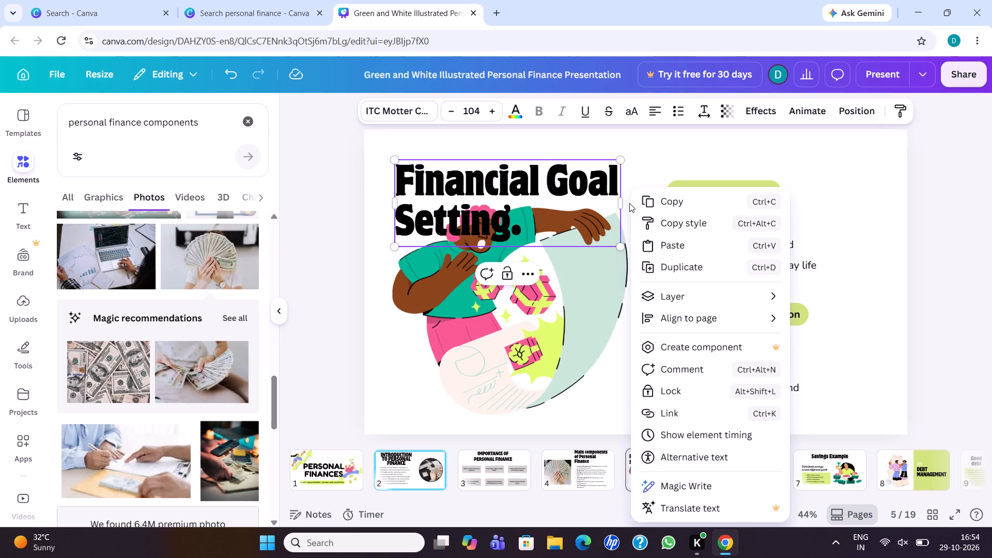
click(619, 202)
right_drag(618, 203, 627, 202)
click(627, 202)
drag(621, 202, 669, 191)
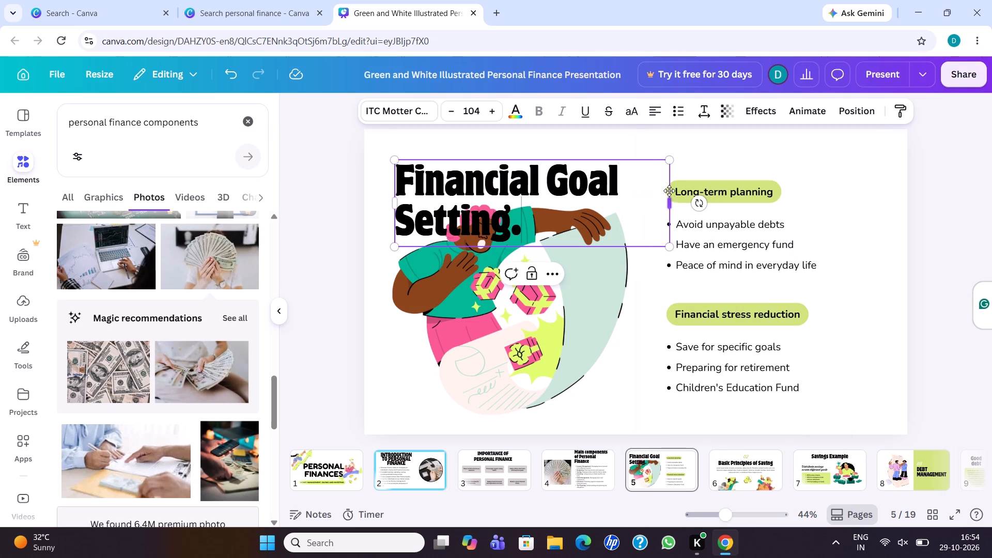
Reduce the title's font size to 93.
triple_click(451, 109)
triple_click(451, 109)
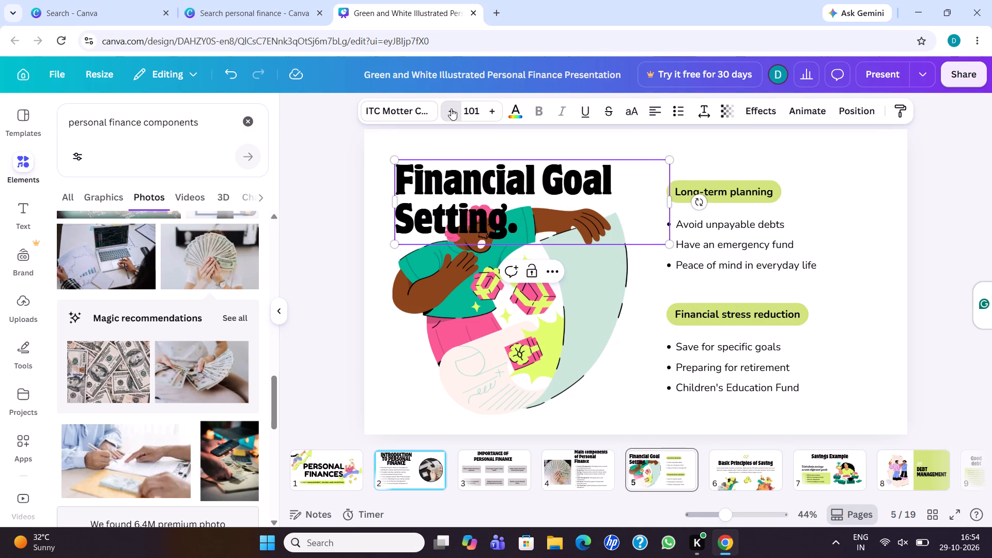
triple_click(451, 109)
double_click(451, 109)
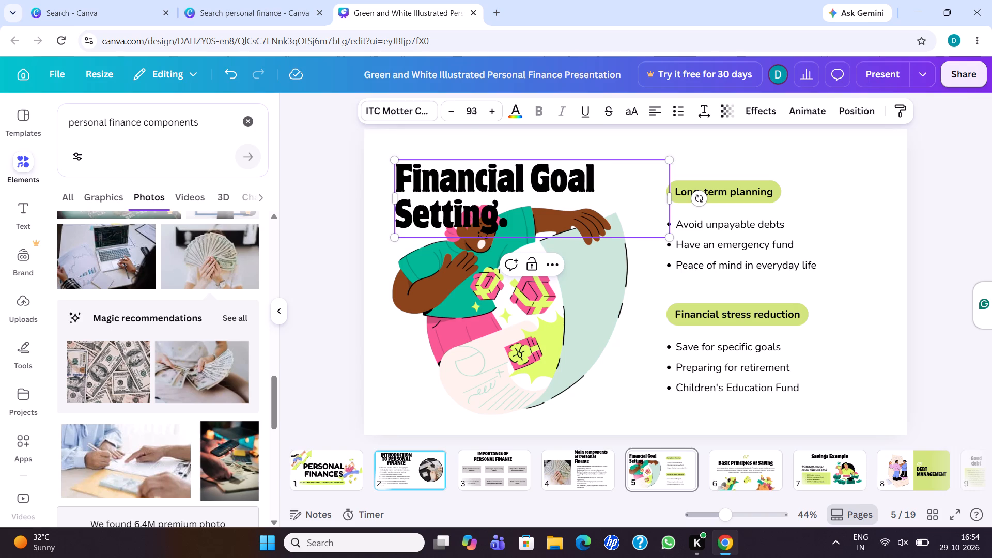
Move the title up near the slide's top edge and slightly left, clear of the illustration's head.
click(550, 235)
drag(551, 237, 546, 217)
drag(482, 238, 475, 210)
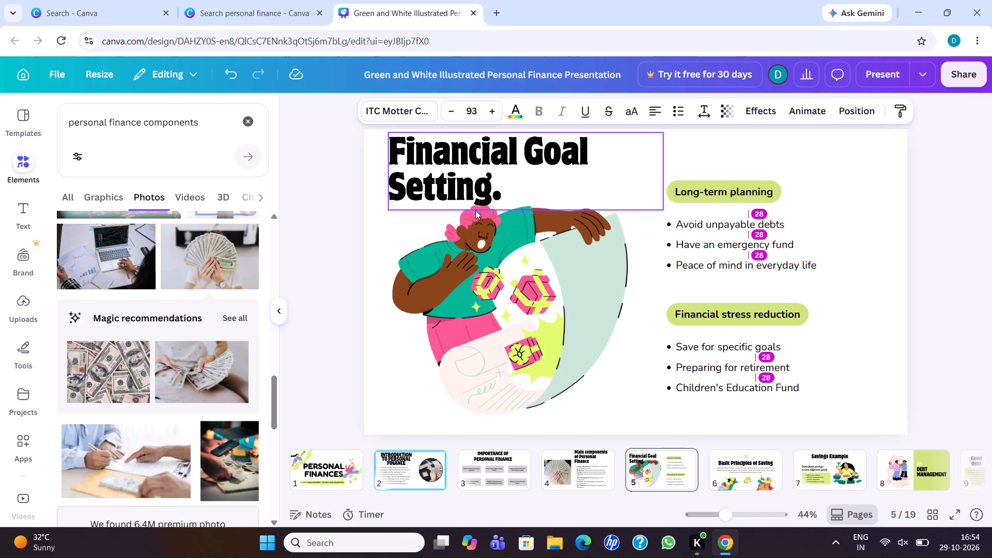
drag(475, 210, 472, 210)
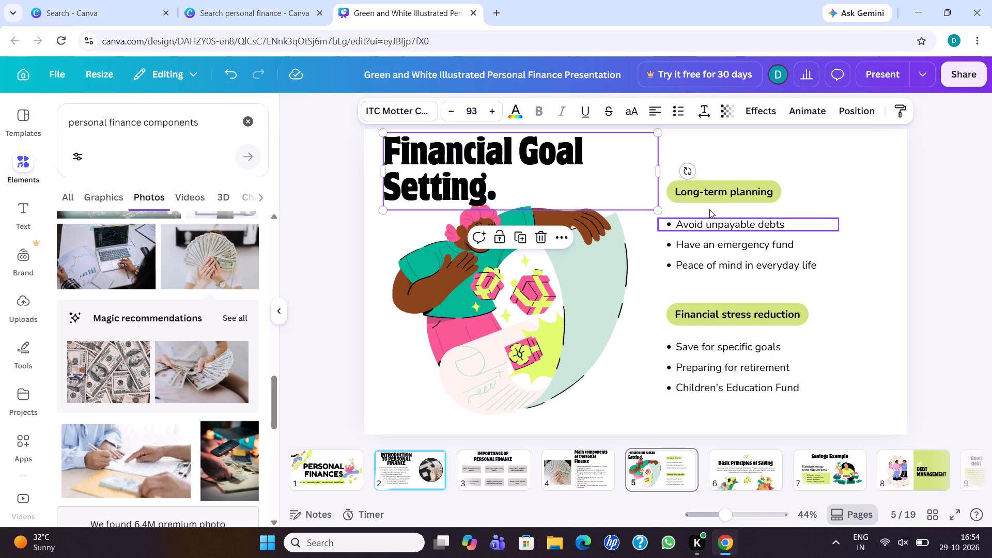
Replace the heading "Long-term planning" with "Short term goals".
click(756, 192)
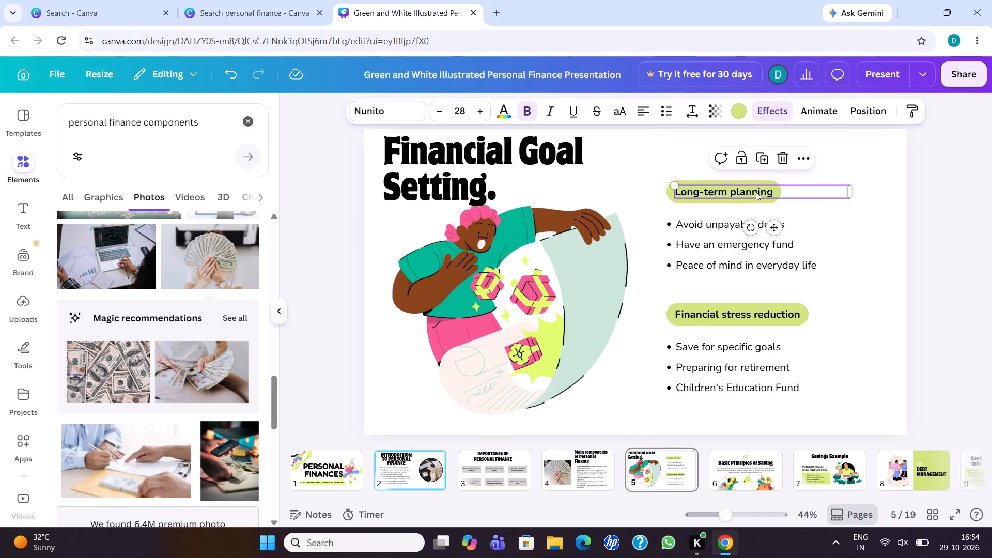
click(748, 188)
key(BackSpace)
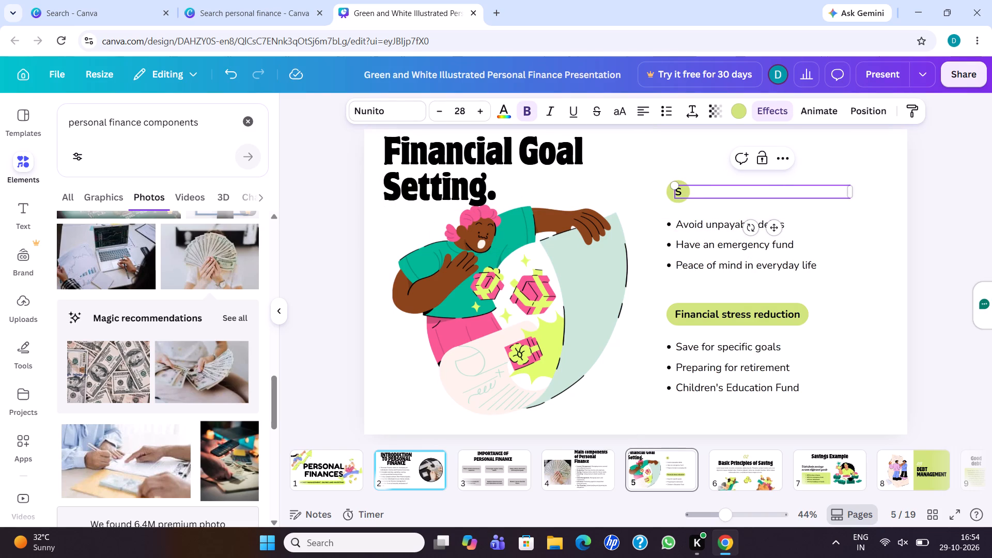
text(ho)
text(rt)
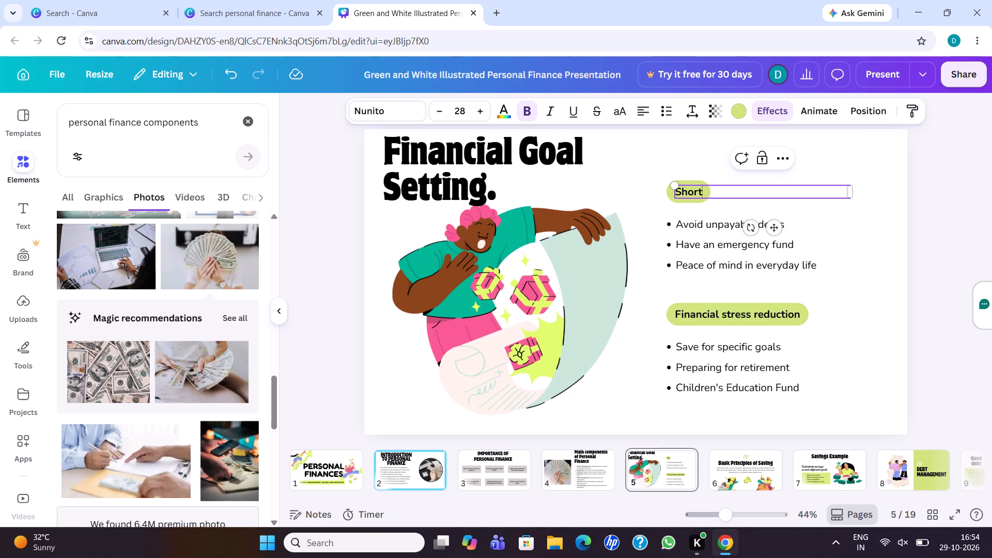
key(space)
text(term)
key(space)
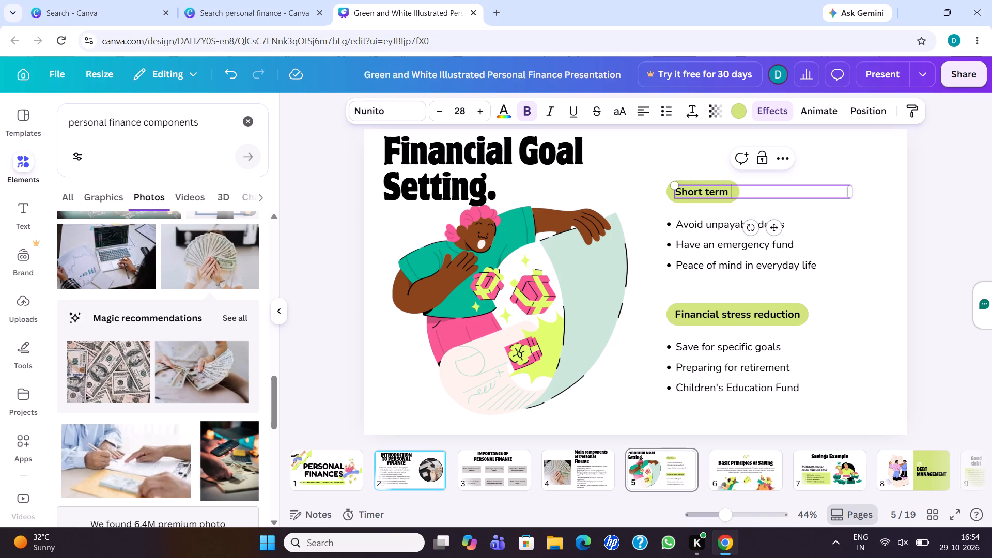
text(goals)
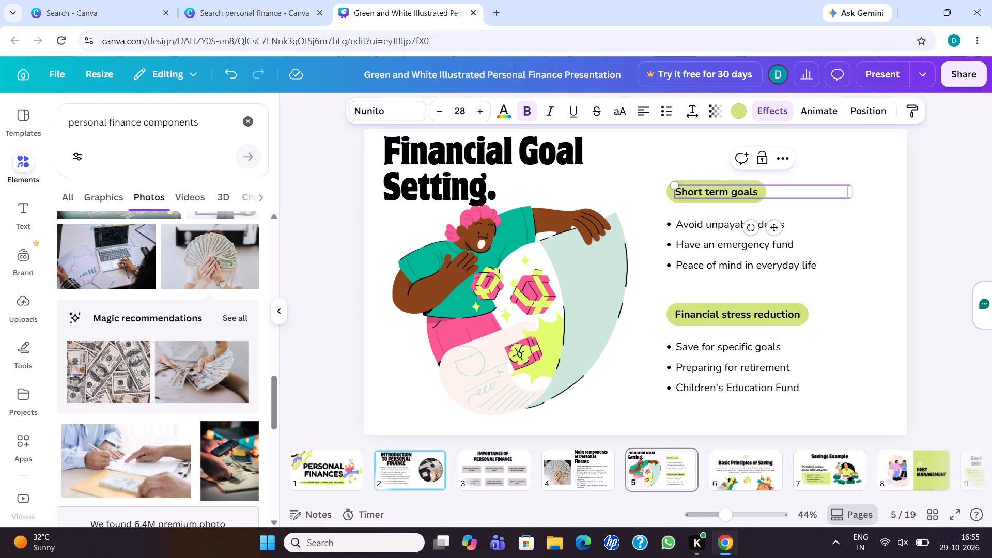
Replace the bullet "Avoid unpayable debts" with "Buying a mobile phone or saving for a trip.".
click(721, 223)
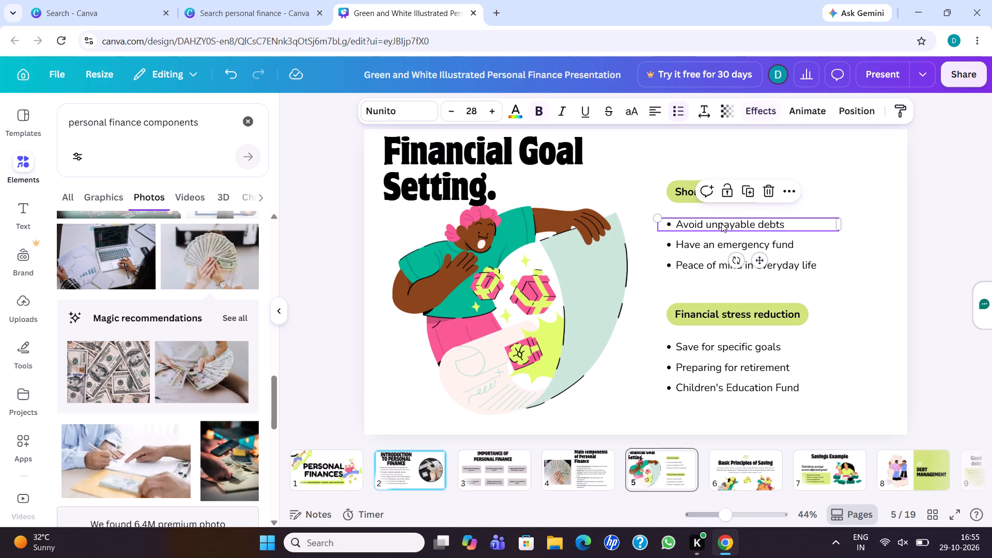
click(721, 223)
key(BackSpace)
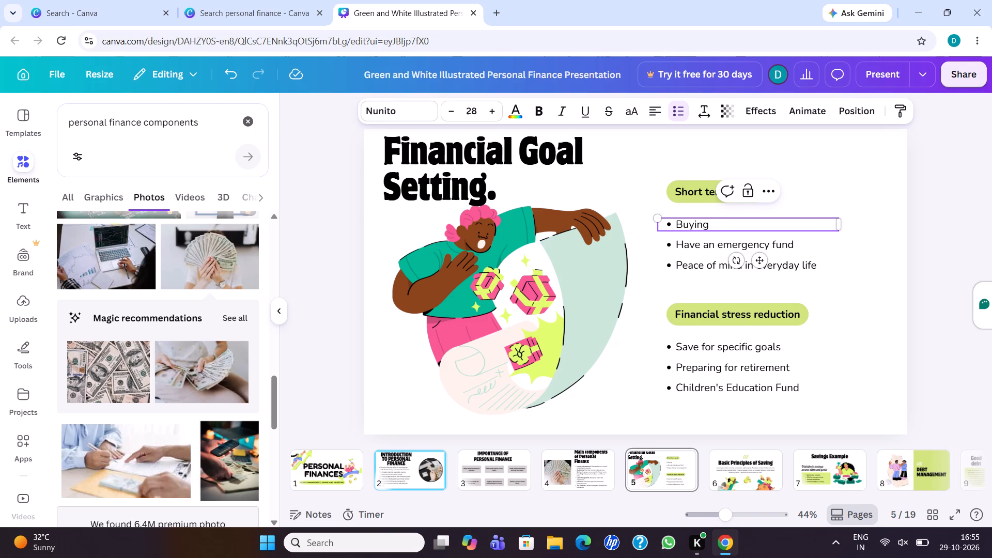
text(a)
key(space)
text(mobile)
key(space)
text(phone or)
key(space)
text(savin)
text(g)
key(space)
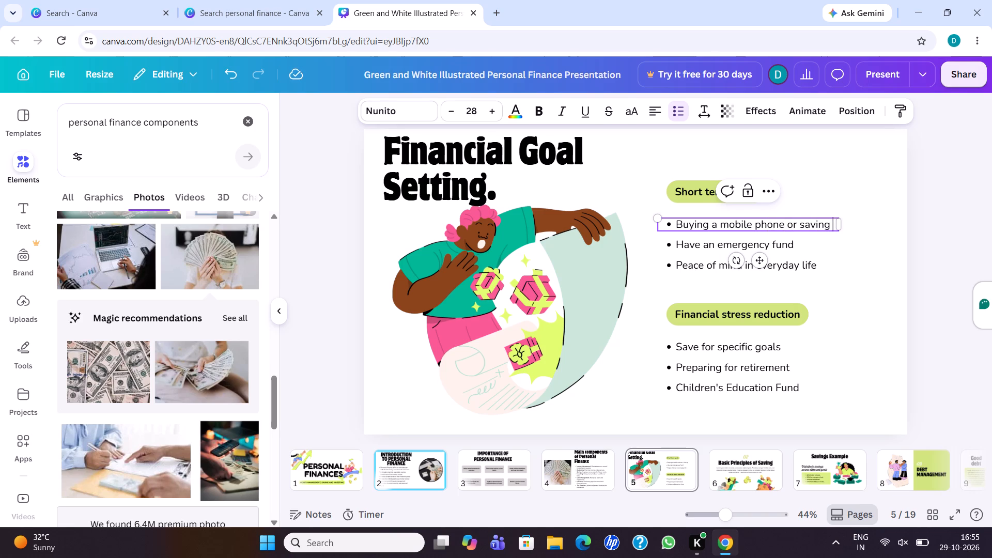
text(for a trip)
key(period)
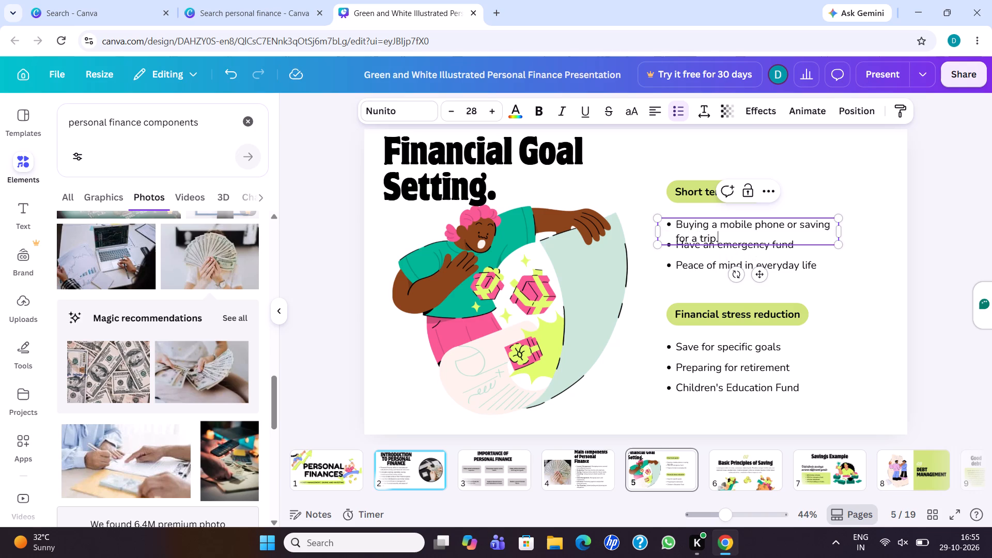
Delete the bullets "Have an emergency fund" and "Peace of mind in everyday life".
click(714, 248)
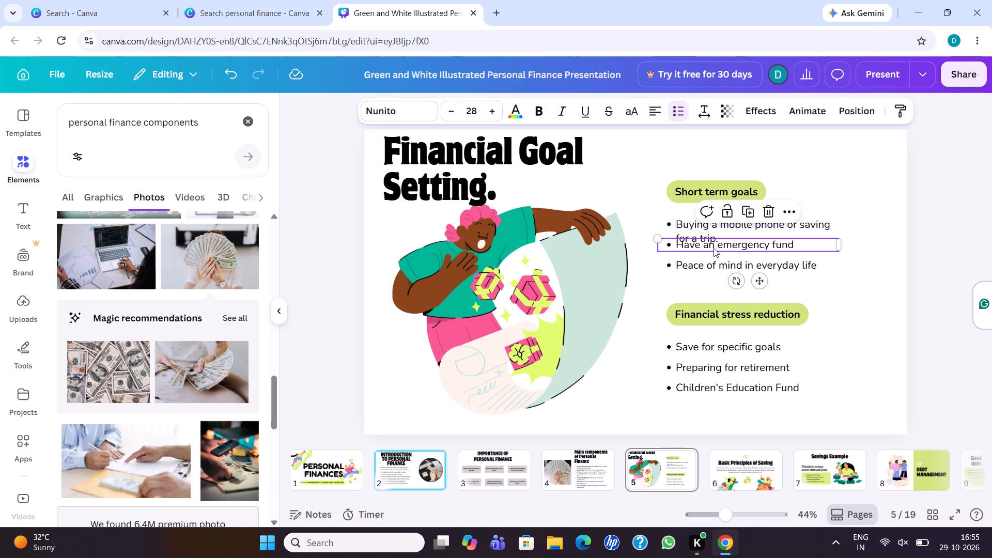
click(773, 210)
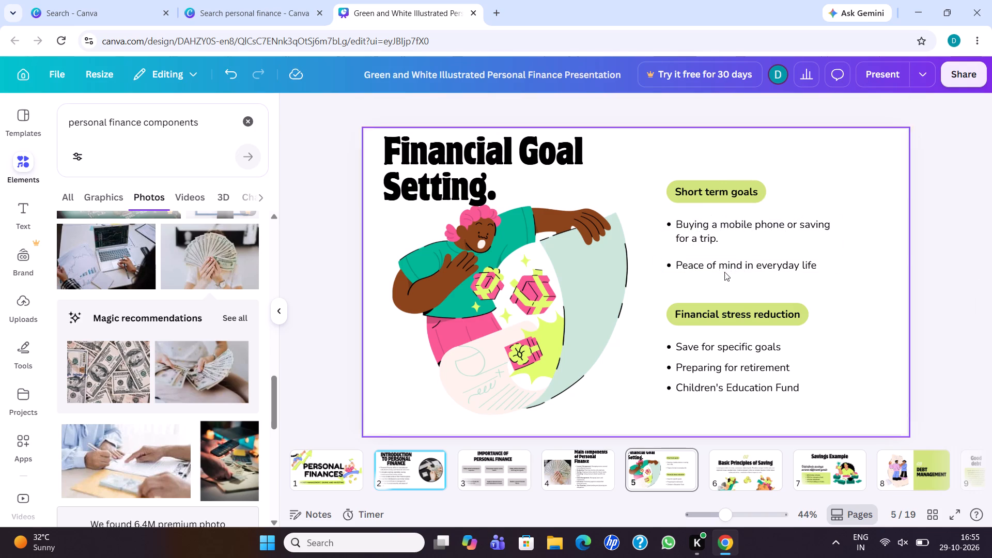
click(725, 265)
click(768, 226)
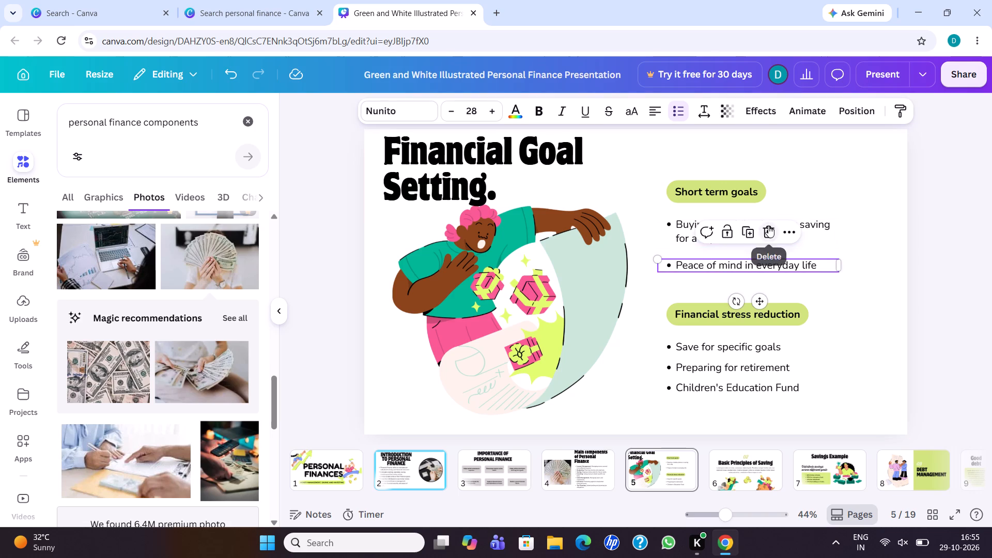
Duplicate the "Short term goals" heading and move the copy into the gap below the mobile phone bullet.
click(735, 194)
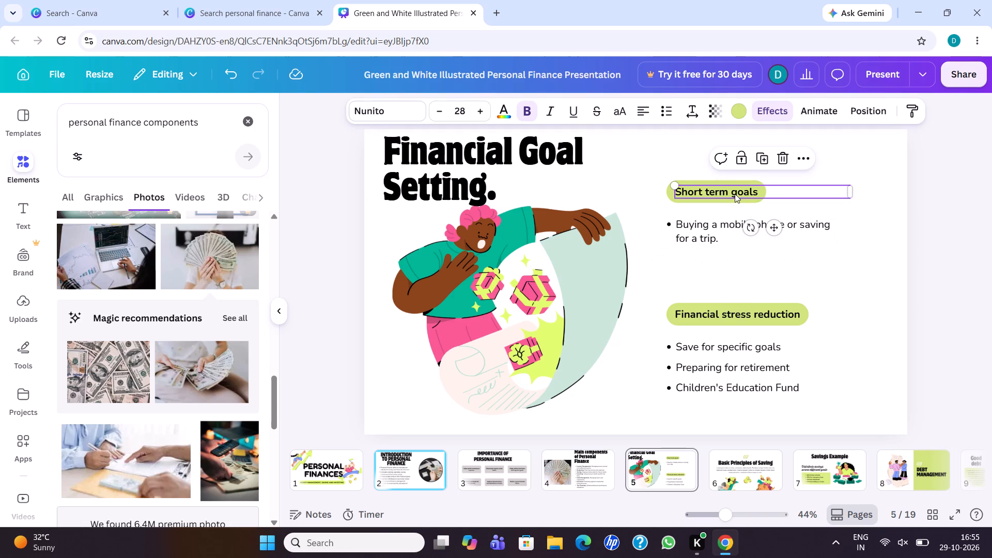
key(ctrl+c)
key(ctrl+v)
drag(757, 192, 750, 255)
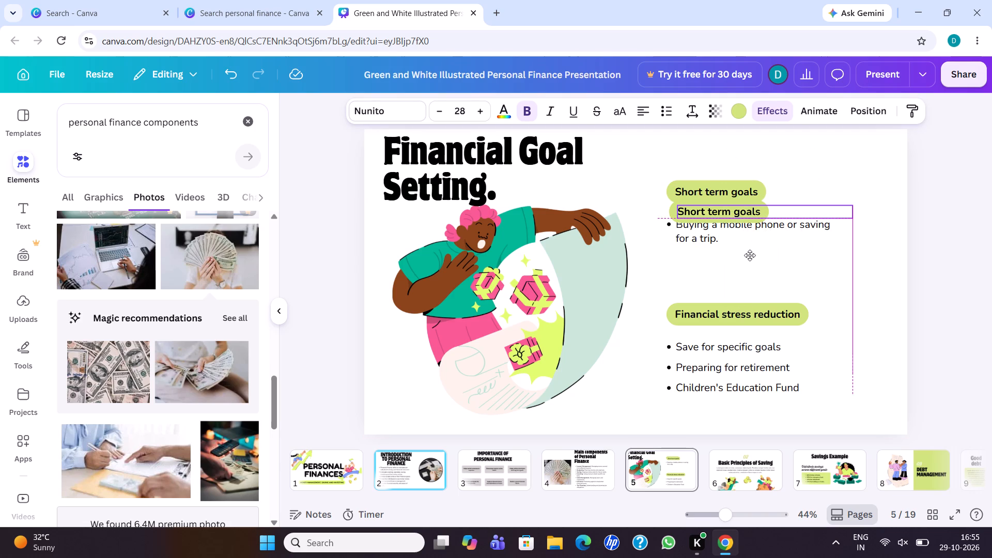
Replace the text of the duplicated "Short term goals" heading below the mobile phone bullet with "Medium term goals".
drag(750, 255, 748, 262)
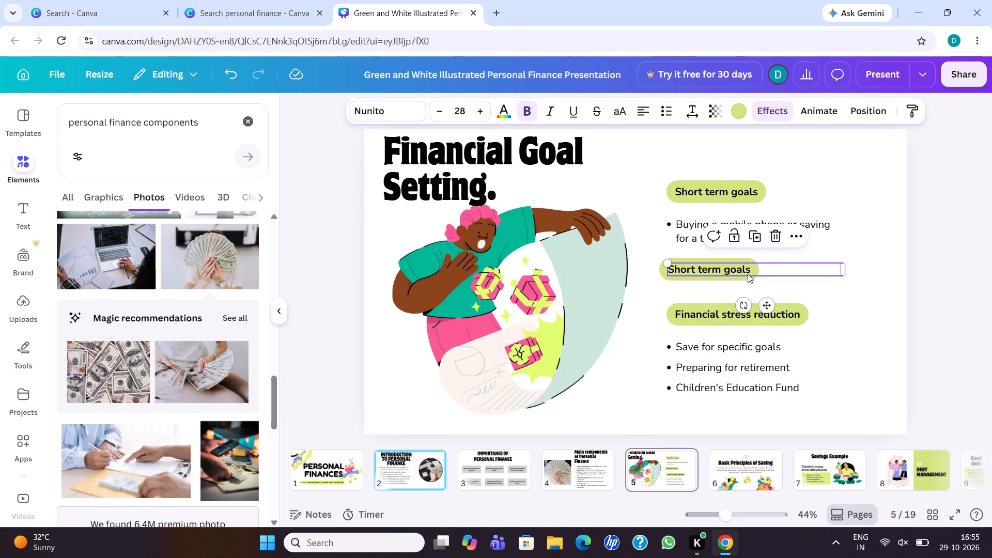
double_click(746, 268)
key(BackSpace)
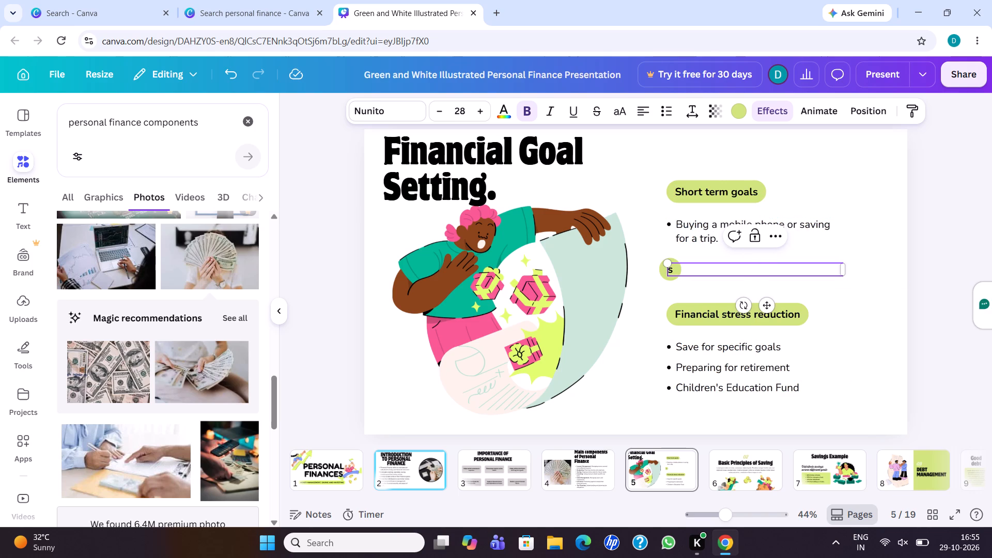
click(678, 268)
key(BackSpace)
text(edium)
key(space)
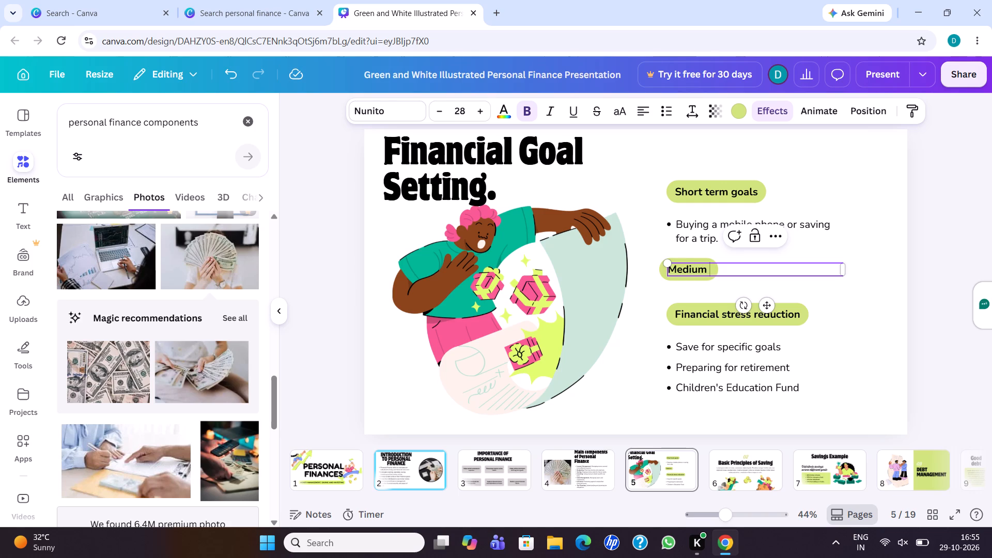
text(tee)
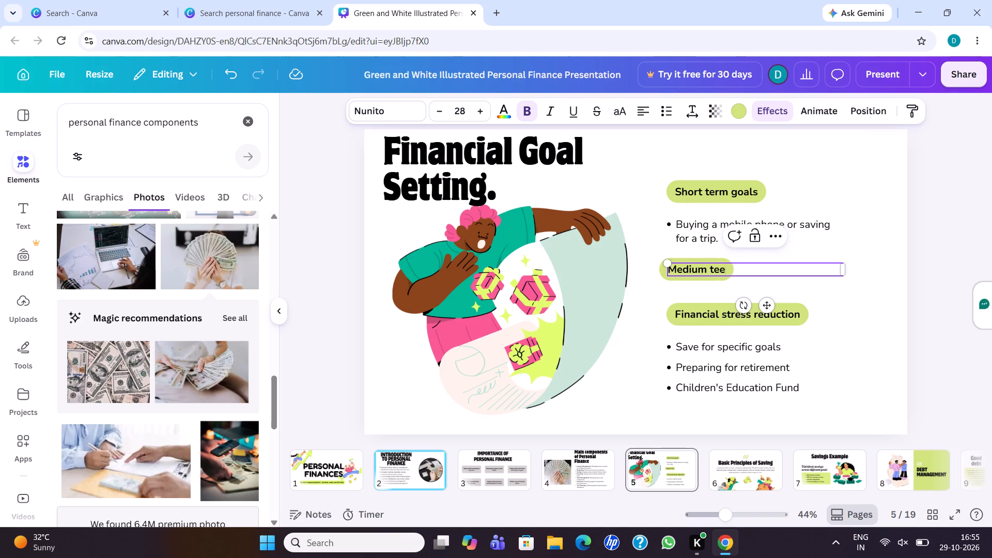
key(BackSpace)
text(rm)
key(space)
text(goals)
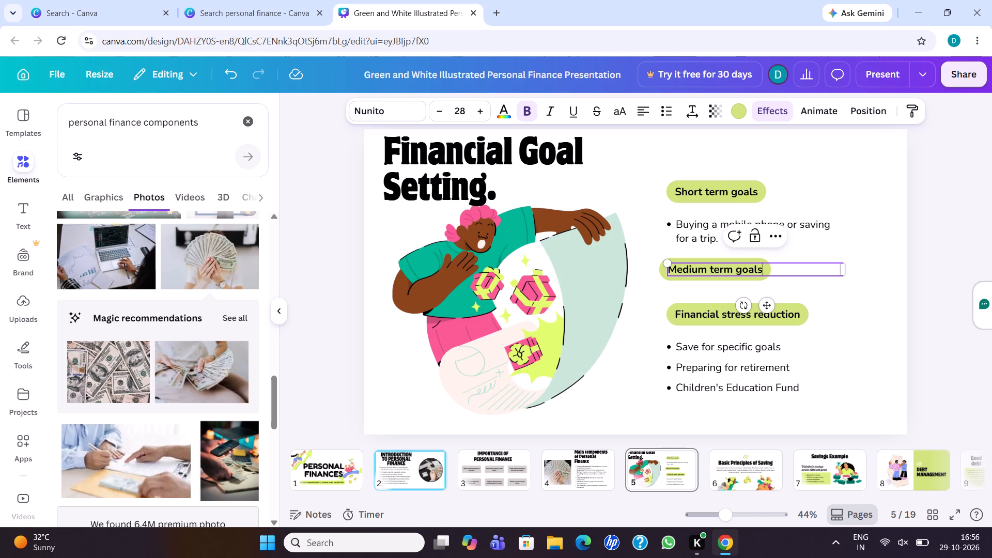
key(Return)
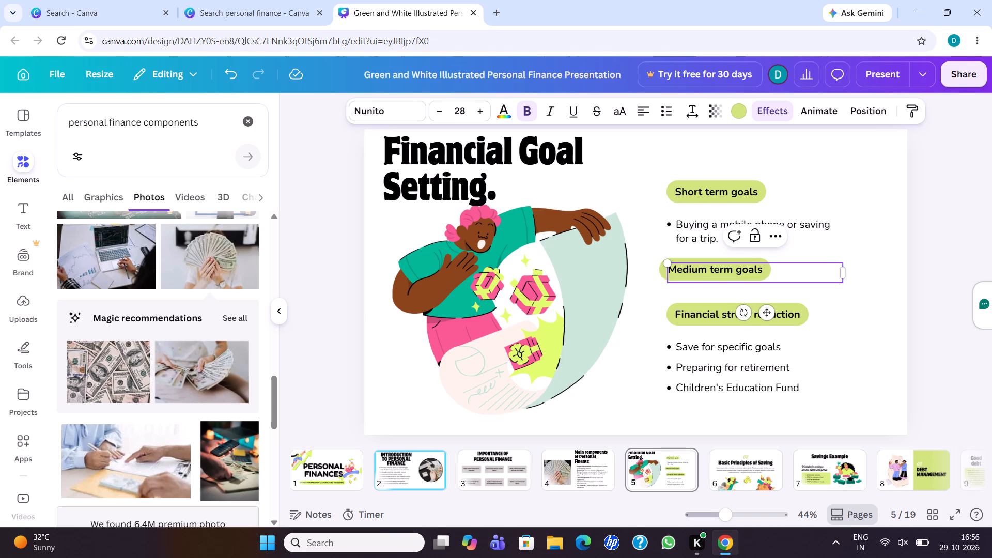
click(861, 291)
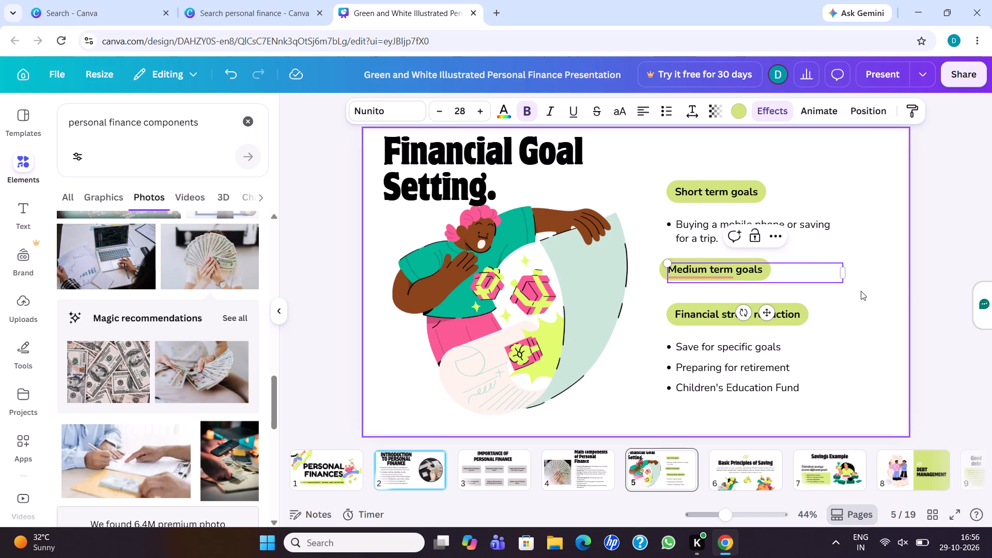
click(708, 286)
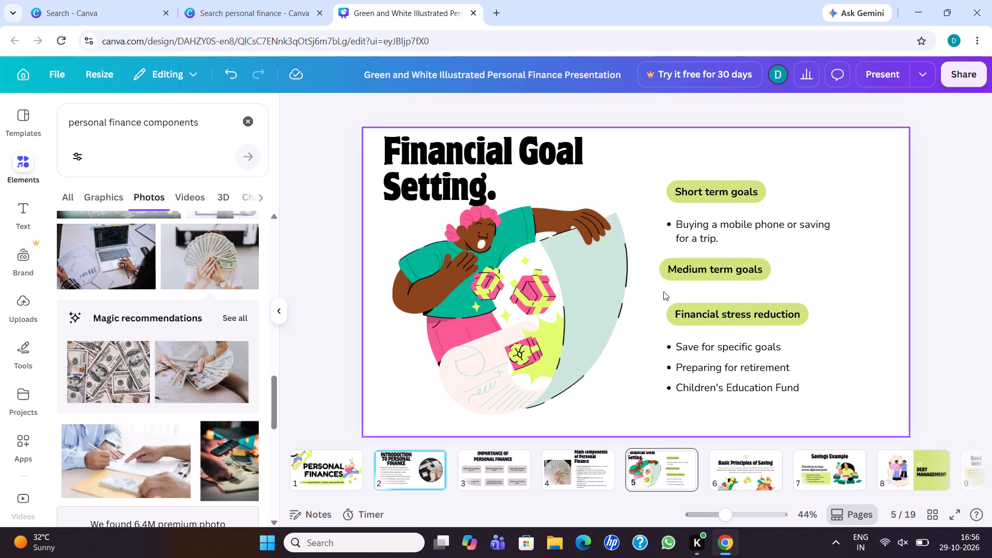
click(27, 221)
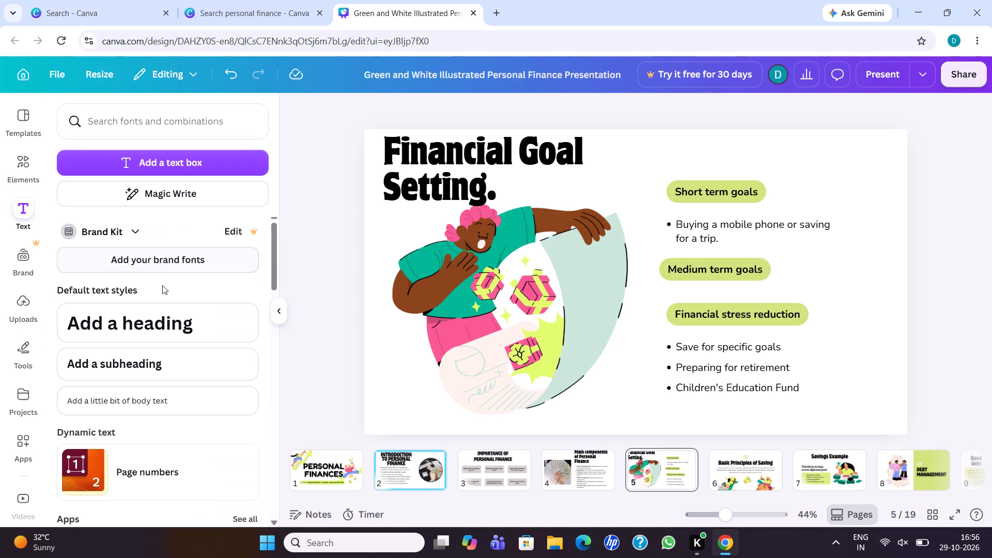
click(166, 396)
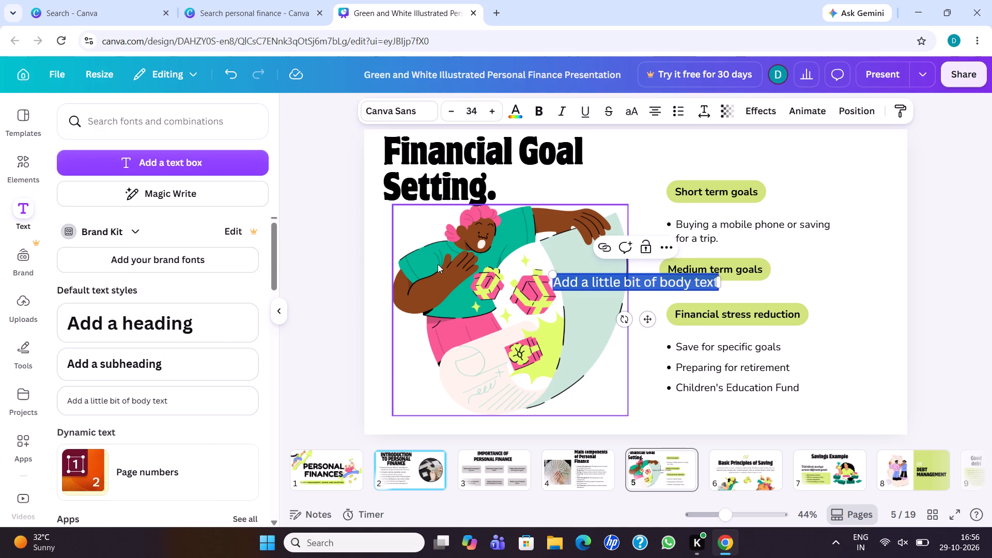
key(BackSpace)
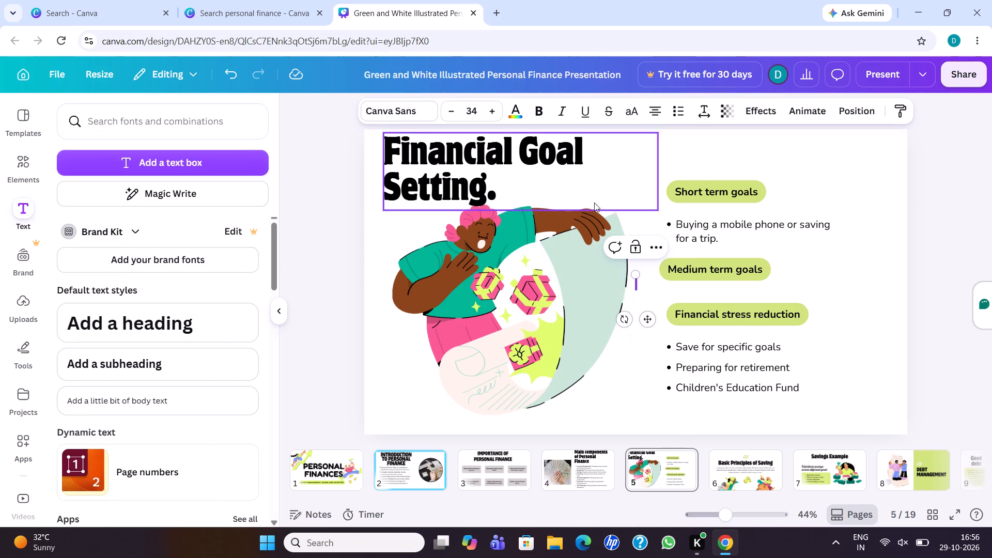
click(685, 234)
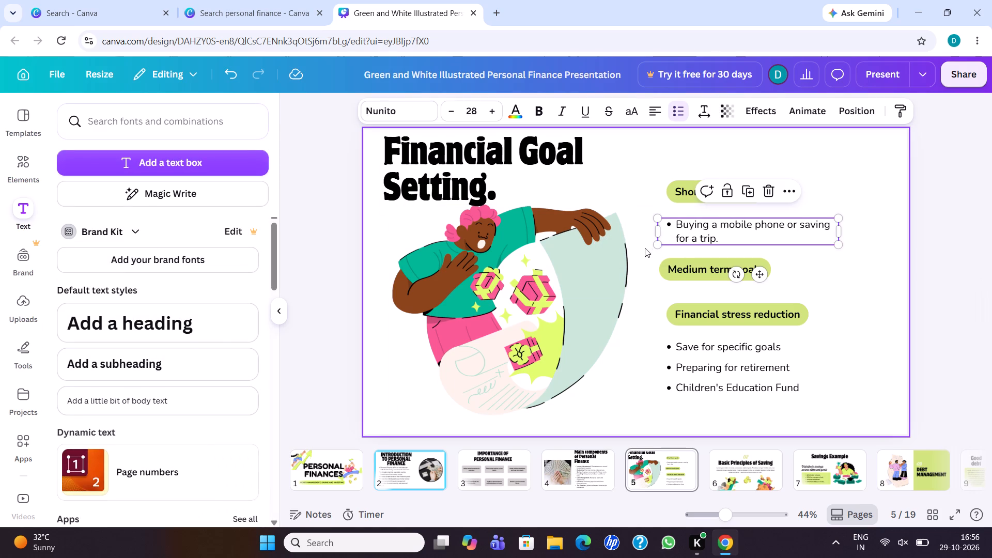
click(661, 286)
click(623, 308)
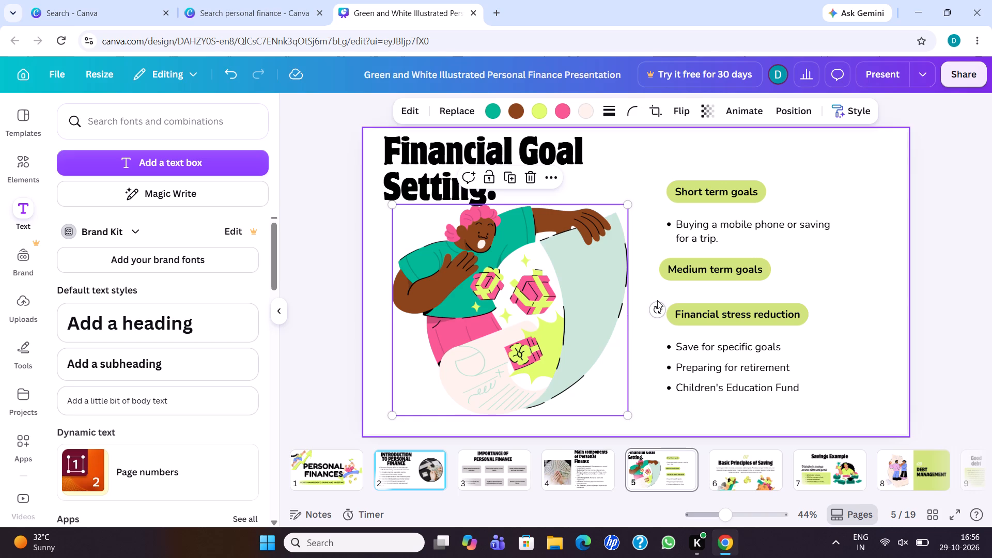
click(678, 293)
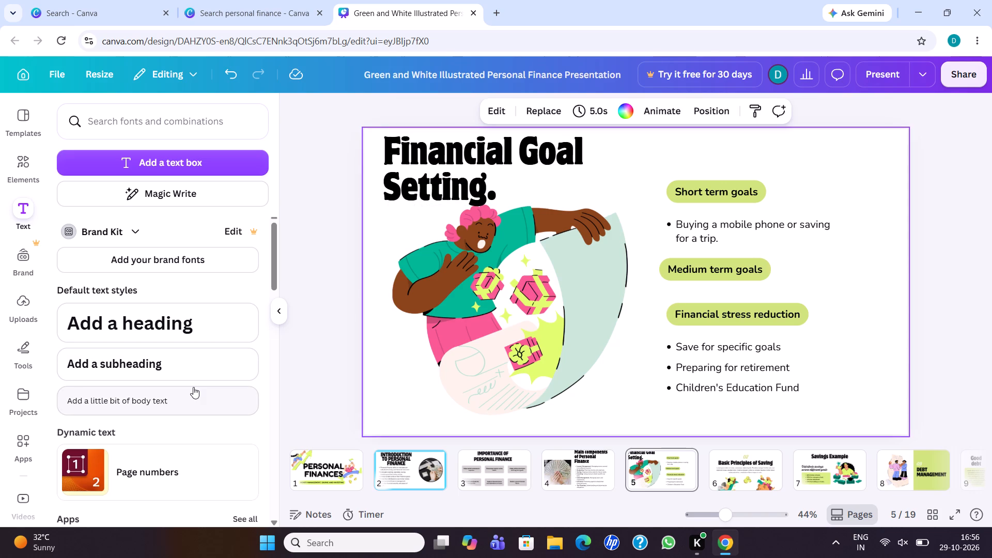
Add a body text box to the slide and set its font to Nunito.
click(193, 390)
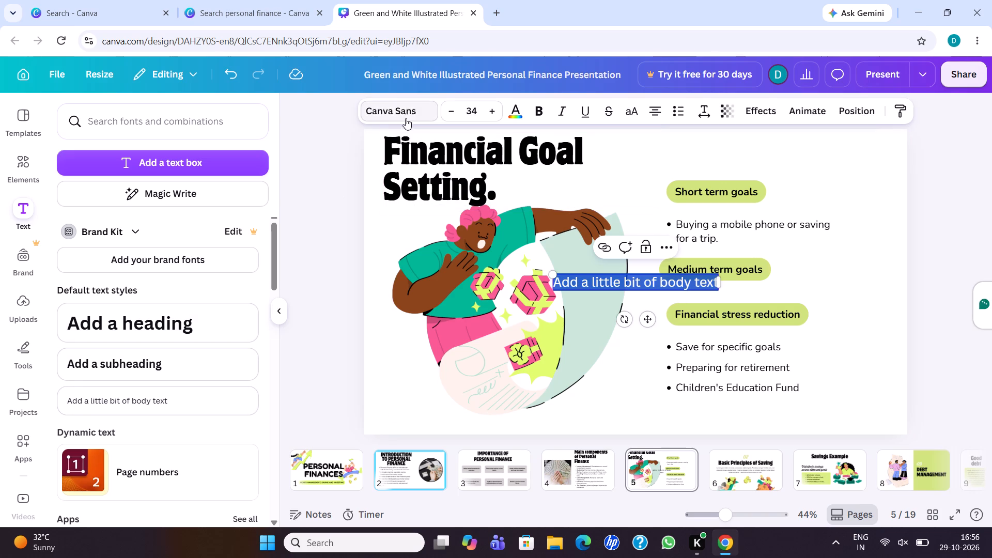
click(406, 115)
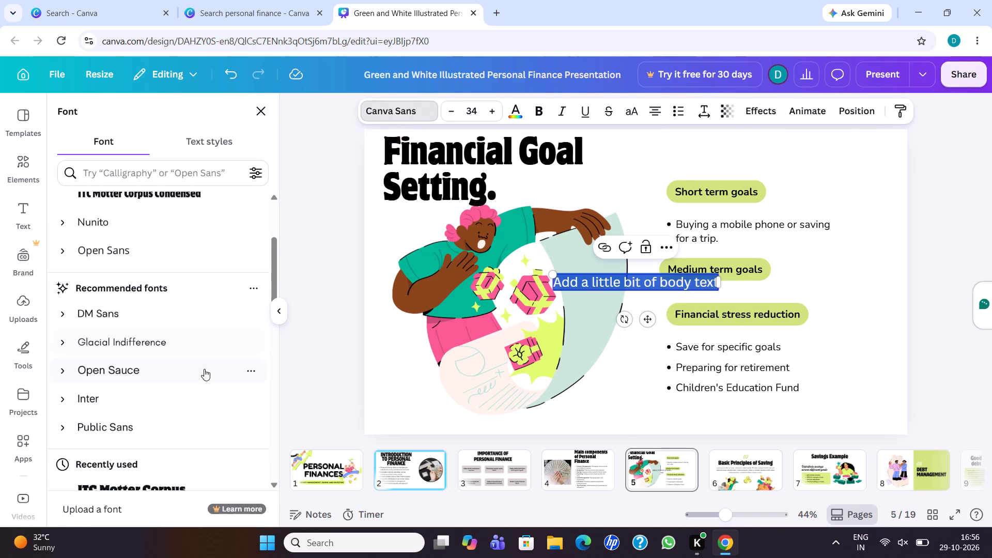
click(168, 230)
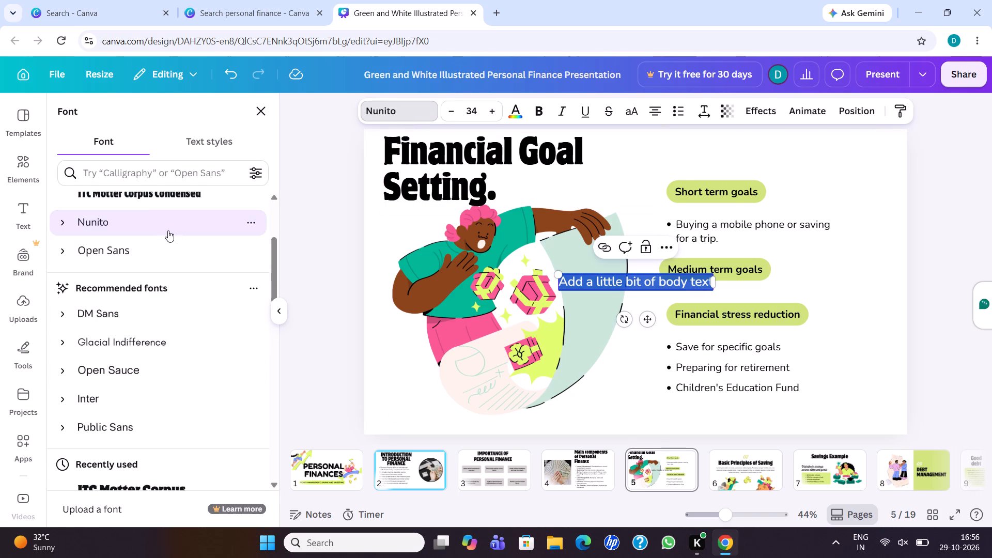
Replace the new text box's placeholder with the bullet "Buying a vehicle or paying for professional courses.".
key(BackSpace)
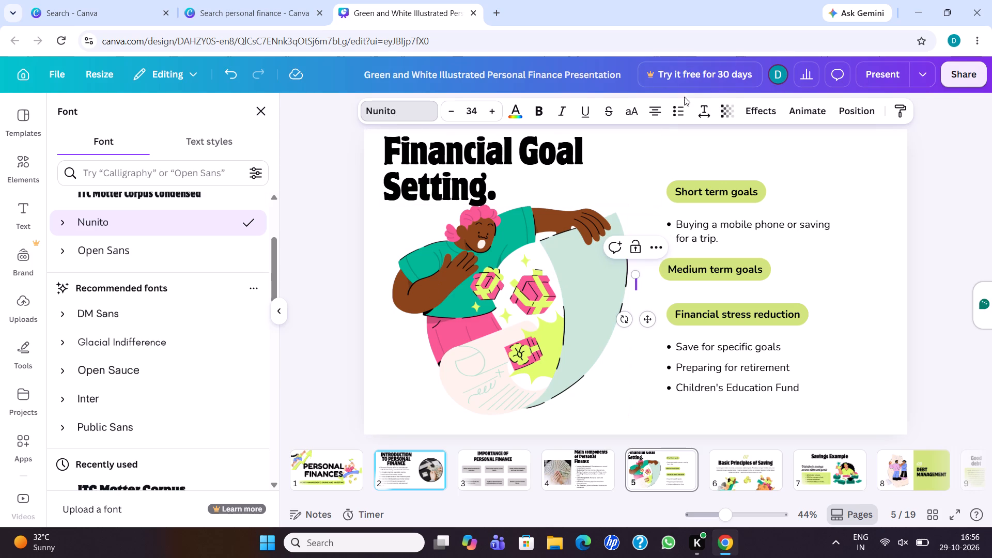
click(675, 114)
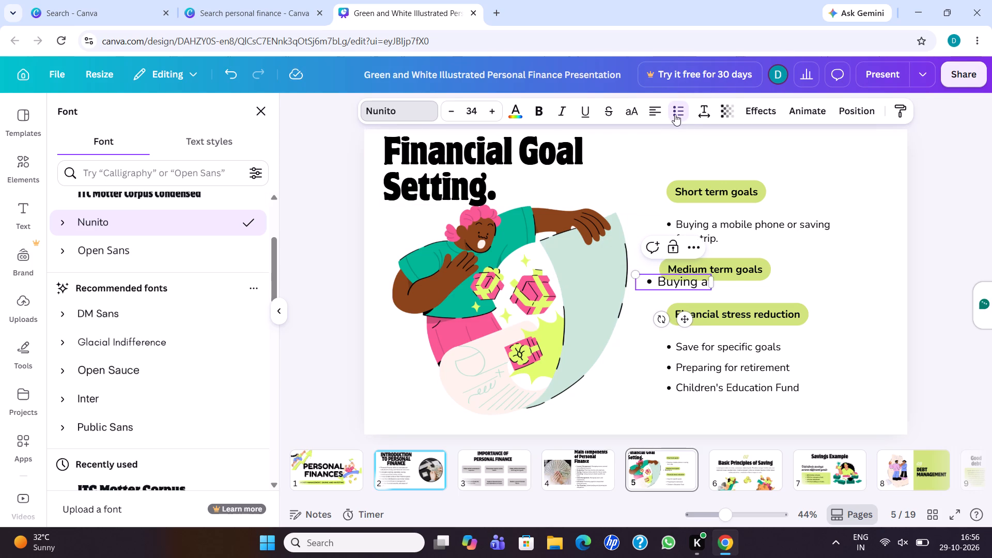
text(vehu)
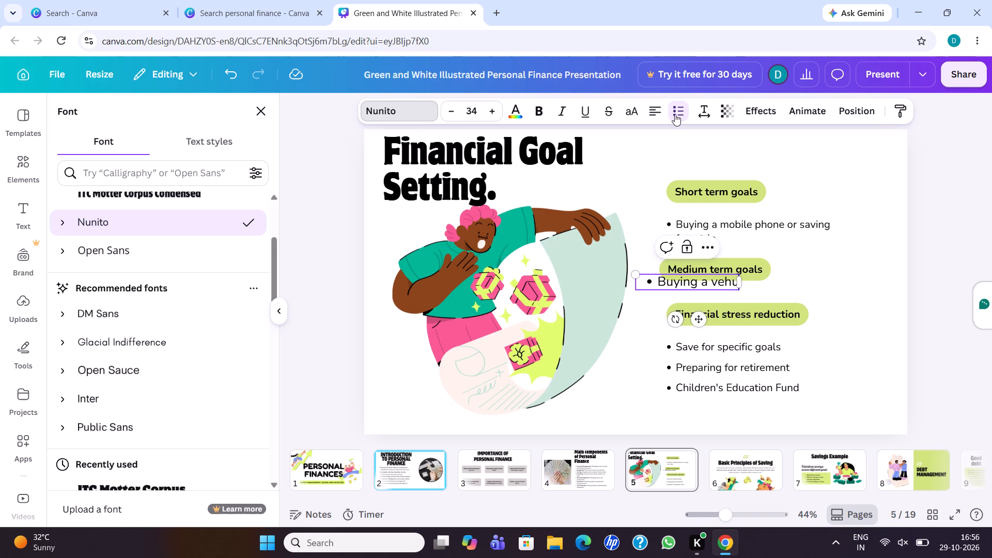
key(BackSpace)
text(ic)
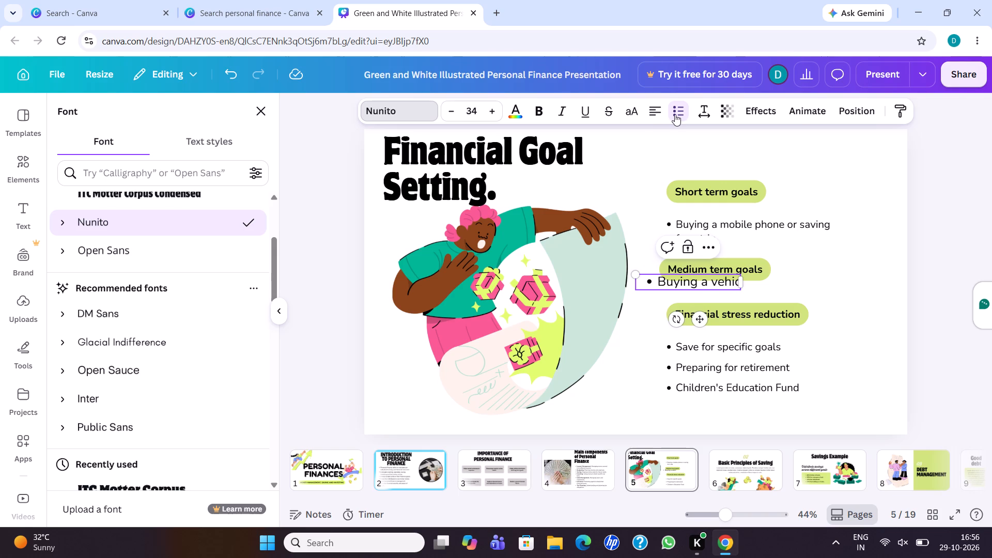
text(le or paying)
key(space)
text(fp)
key(BackSpace)
key(o)
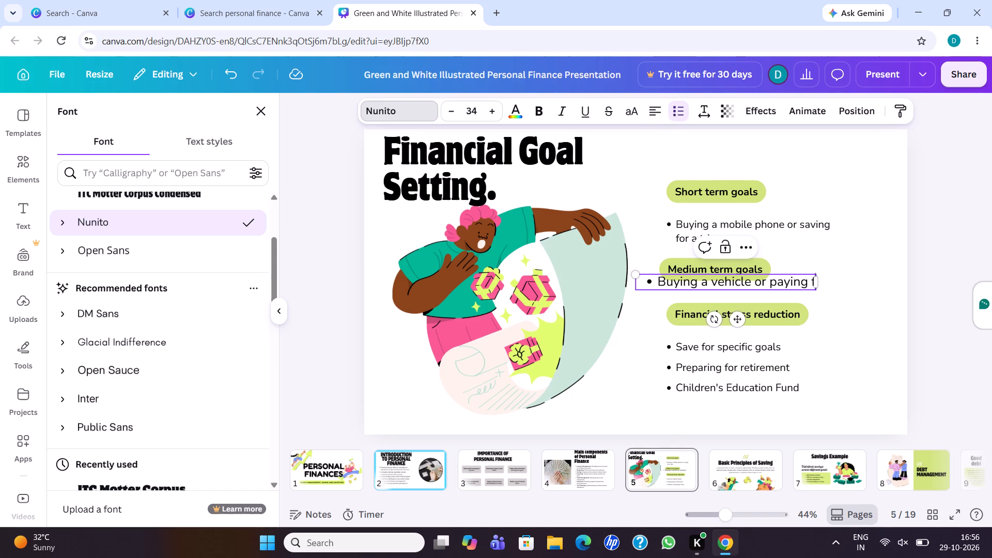
text(r prof)
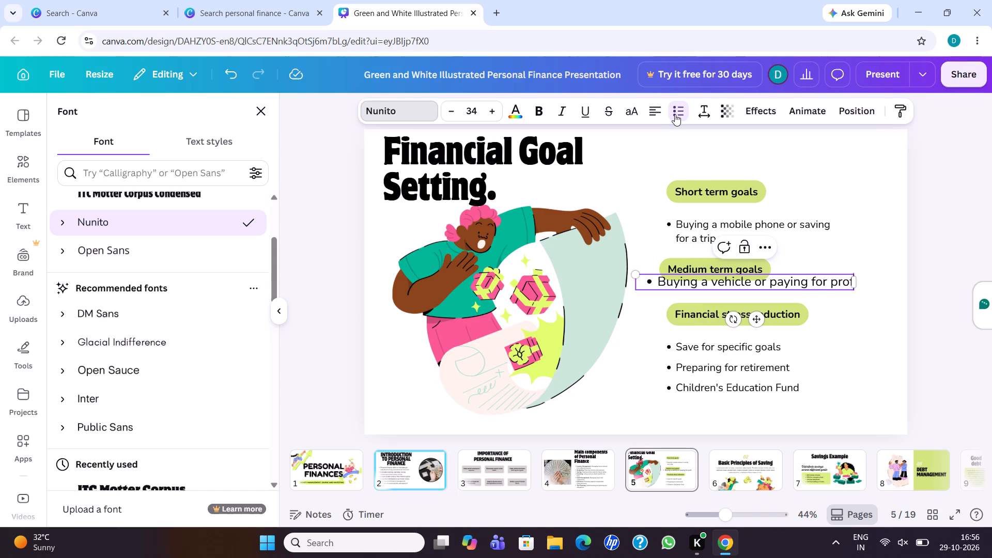
text(essiona)
text(l)
key(space)
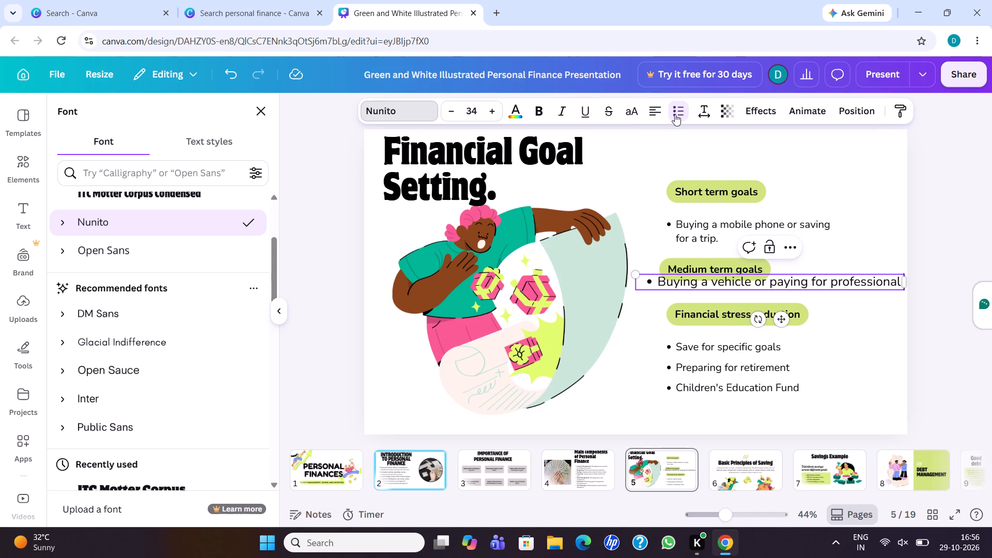
text(courses)
key(period)
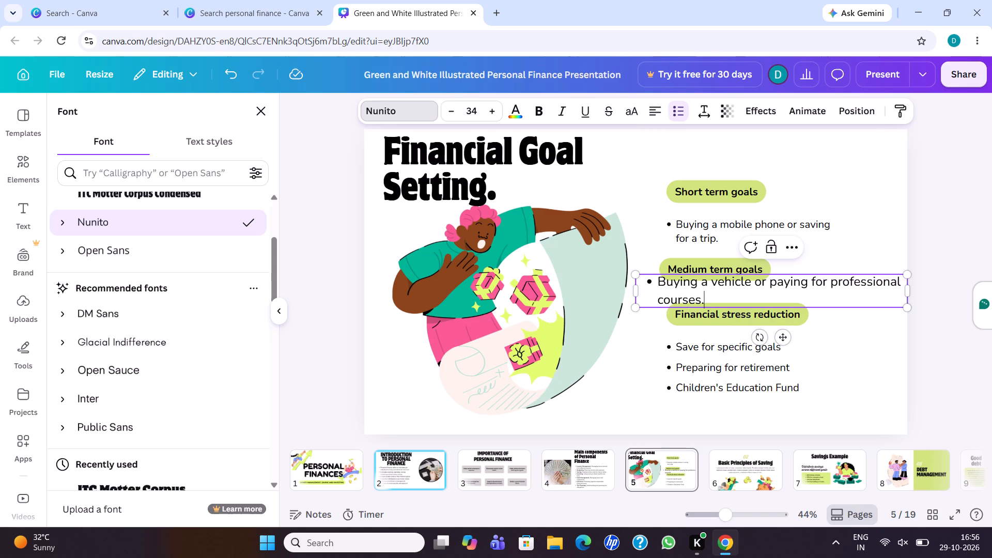
Set the vehicle bullet's font size to 28, matching the mobile phone bullet.
triple_click(449, 111)
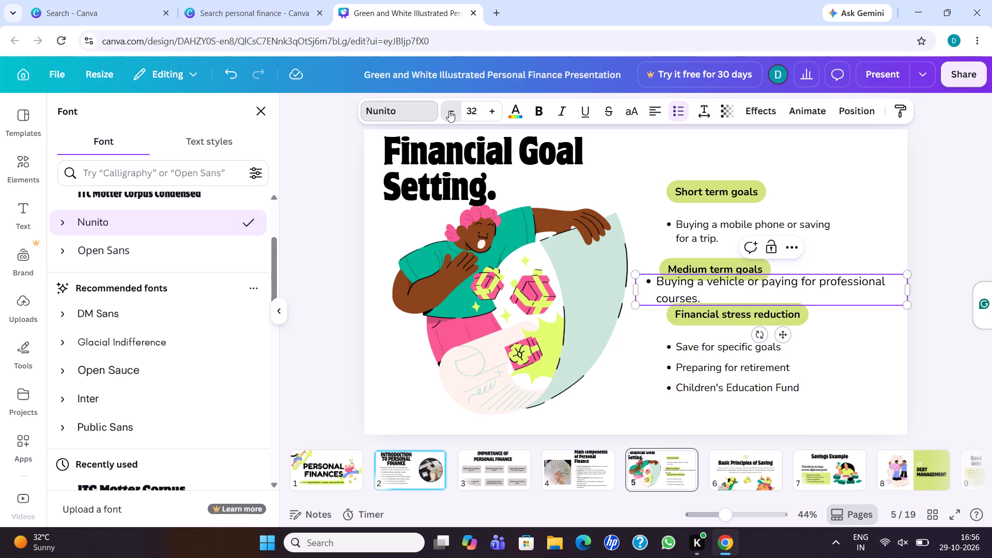
click(449, 111)
double_click(449, 111)
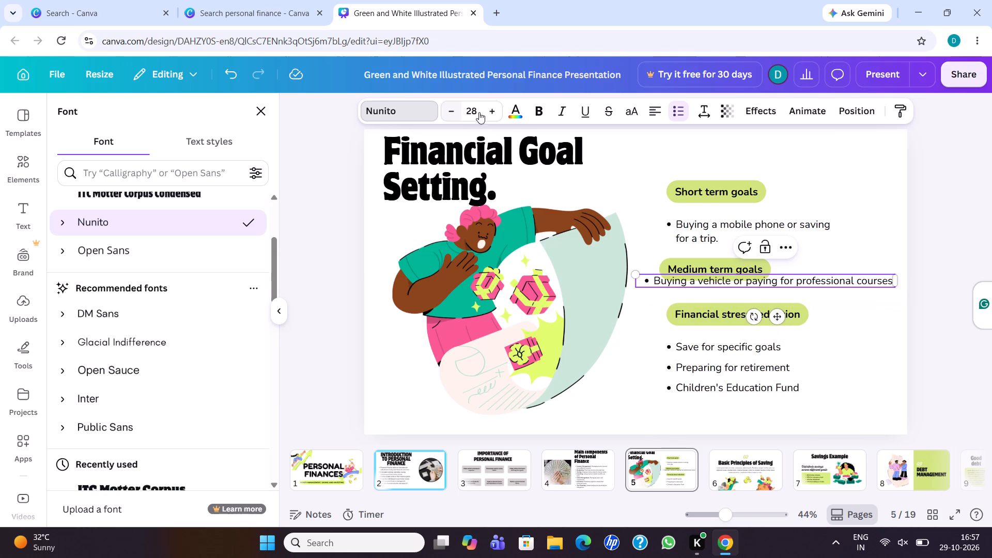
click(687, 221)
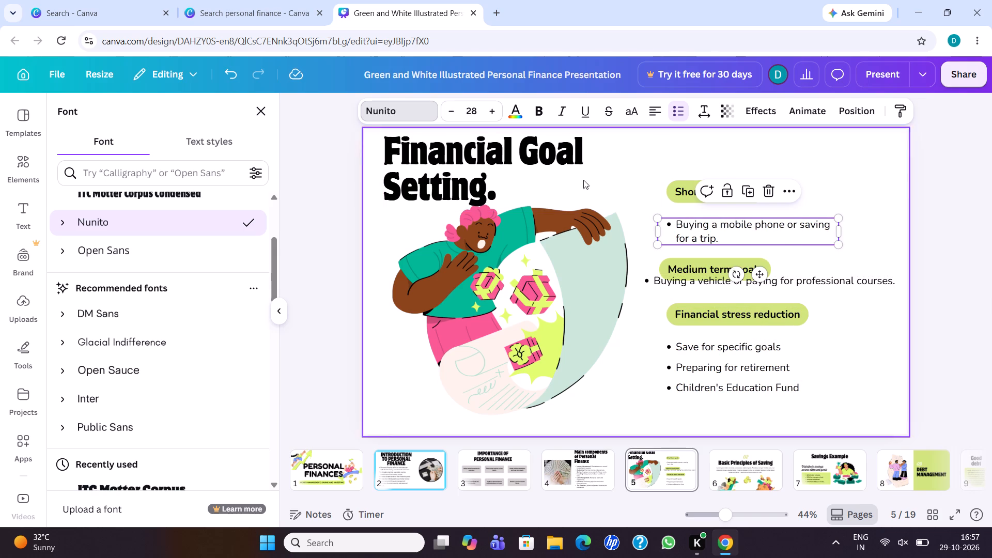
Move the vehicle bullet just under the "Medium term goals" heading and wrap "courses." onto a second line.
click(700, 283)
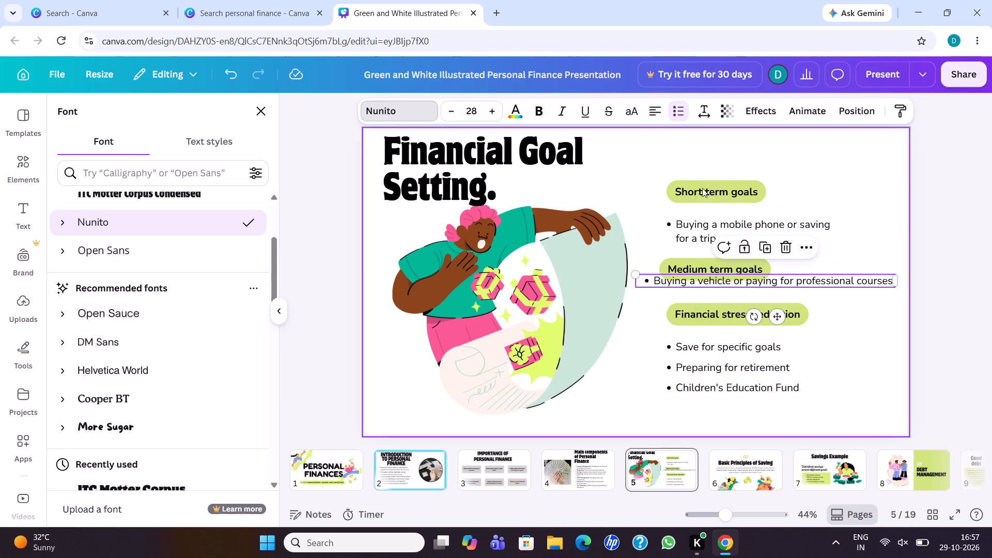
drag(775, 280, 796, 290)
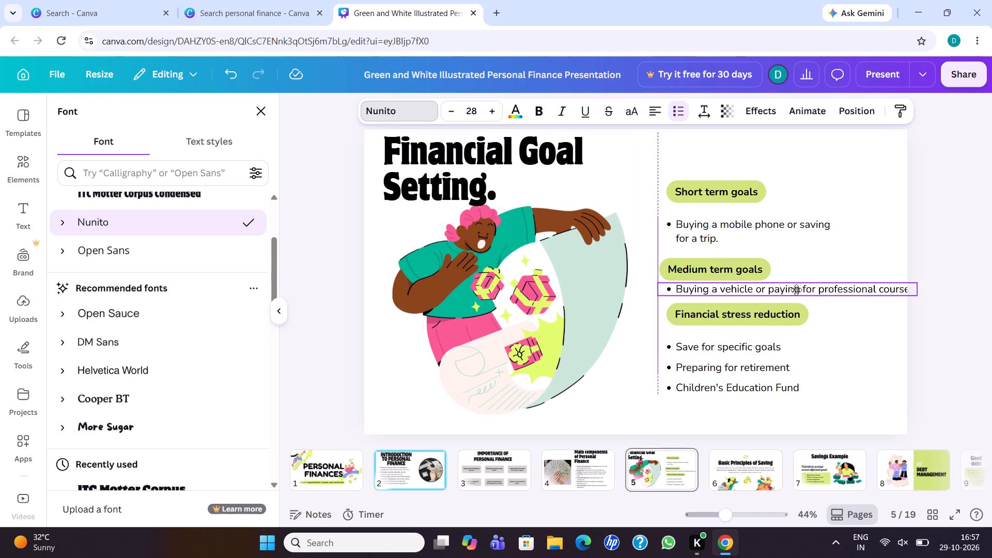
drag(796, 290, 791, 287)
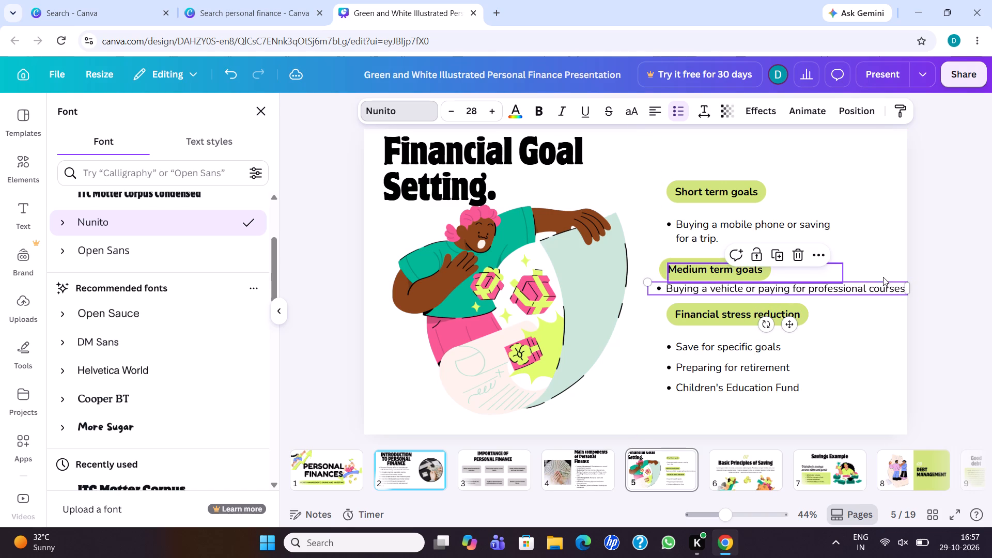
click(870, 285)
key(space)
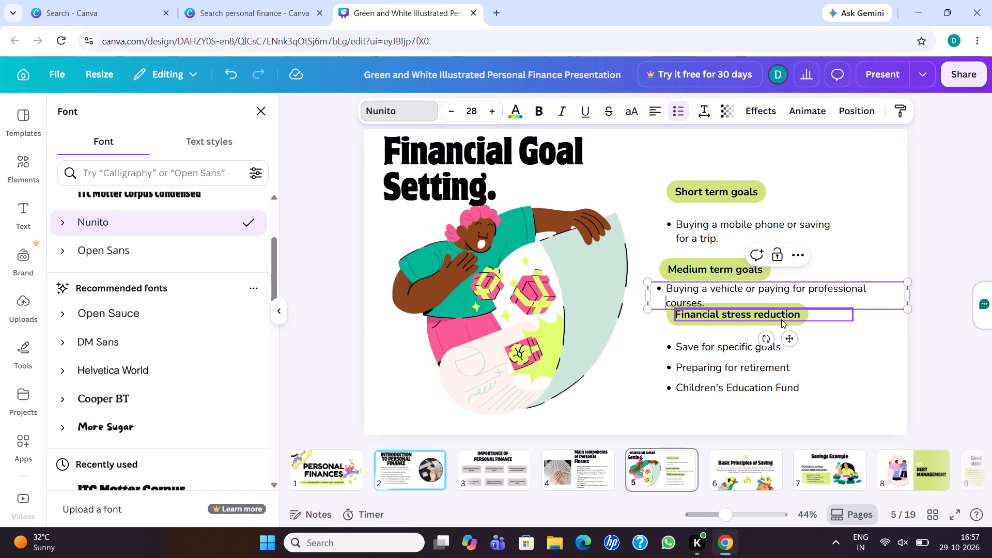
Move the "Financial stress reduction" heading slightly down, to just below the vehicle bullet.
drag(781, 319, 774, 327)
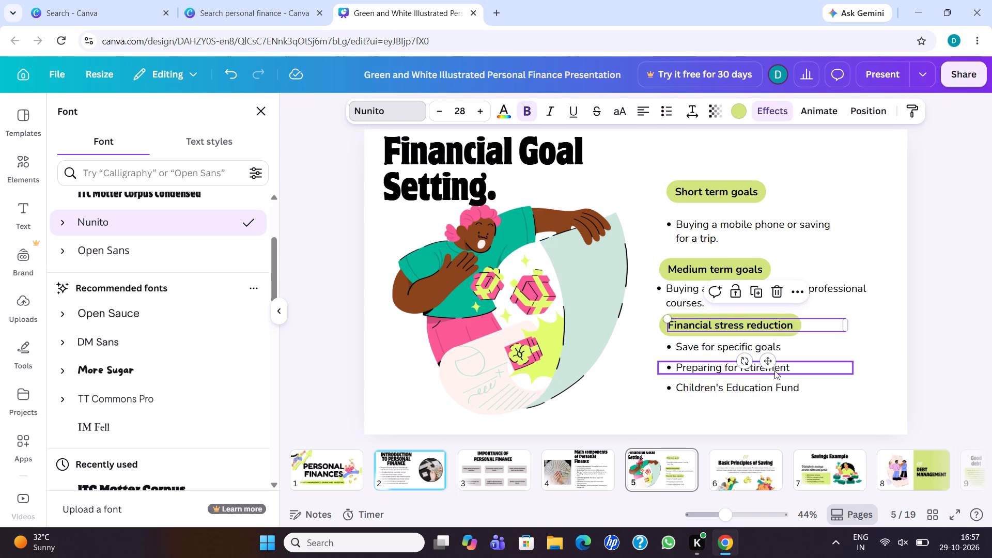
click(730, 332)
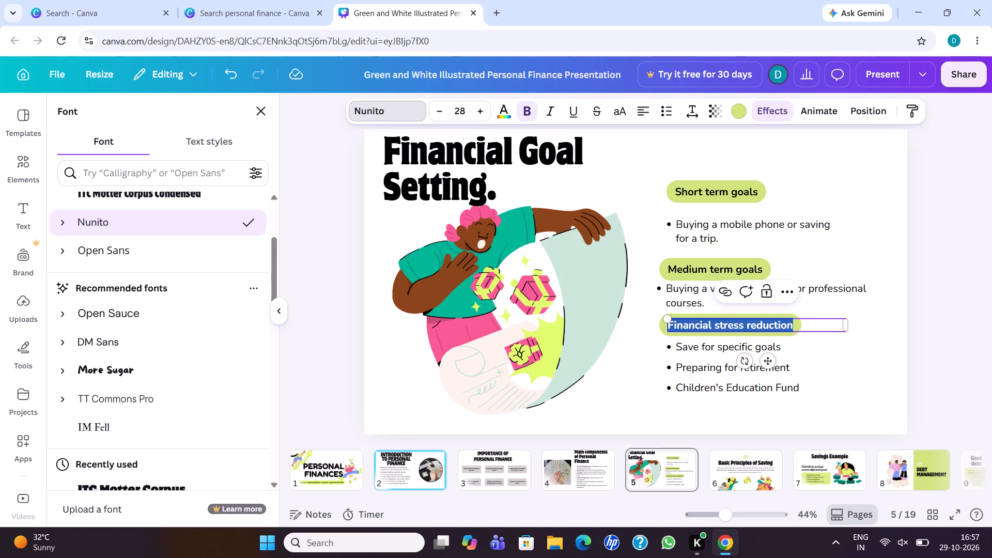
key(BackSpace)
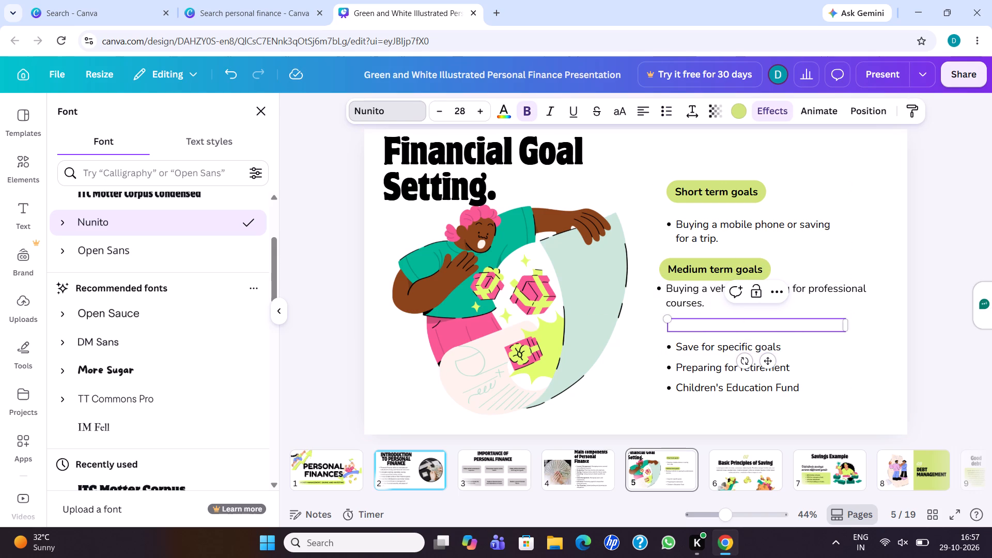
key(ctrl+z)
Replace the "Financial stress reduction" heading text with "Long term goals".
click(746, 328)
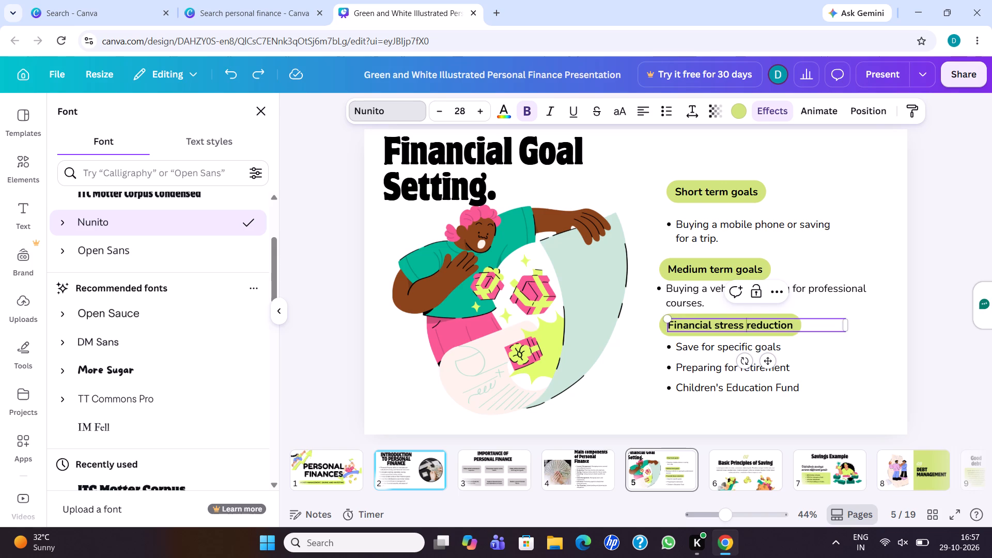
click(807, 324)
key(BackSpace)
key(BackSpace)
key(BackSpace)
key(BackSpace)
key(BackSpace)
key(BackSpace)
key(BackSpace)
key(BackSpace)
key(BackSpace)
key(BackSpace)
key(BackSpace)
key(BackSpace)
key(BackSpace)
key(BackSpace)
key(BackSpace)
key(BackSpace)
key(BackSpace)
key(BackSpace)
key(BackSpace)
key(BackSpace)
key(BackSpace)
key(BackSpace)
key(BackSpace)
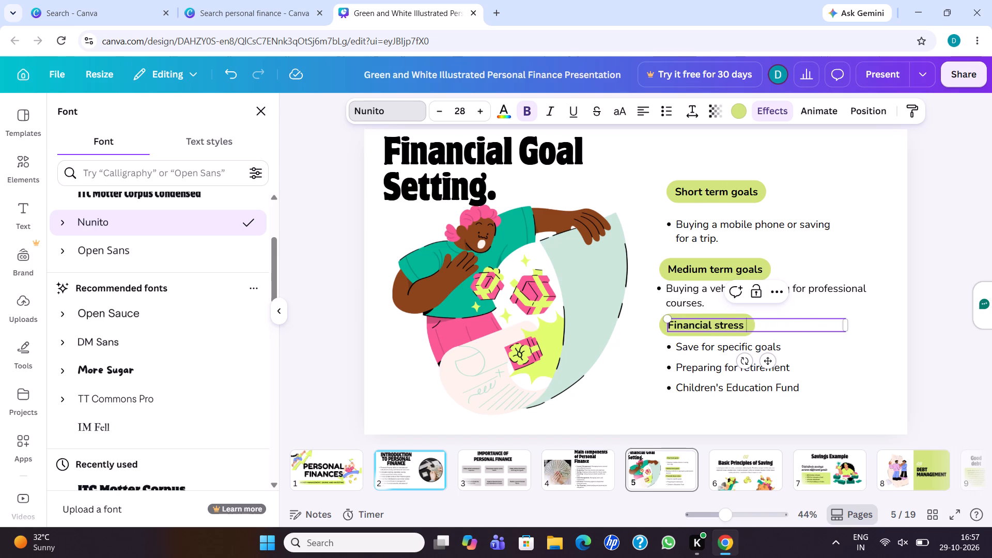
key(BackSpace)
key(BackSpace)
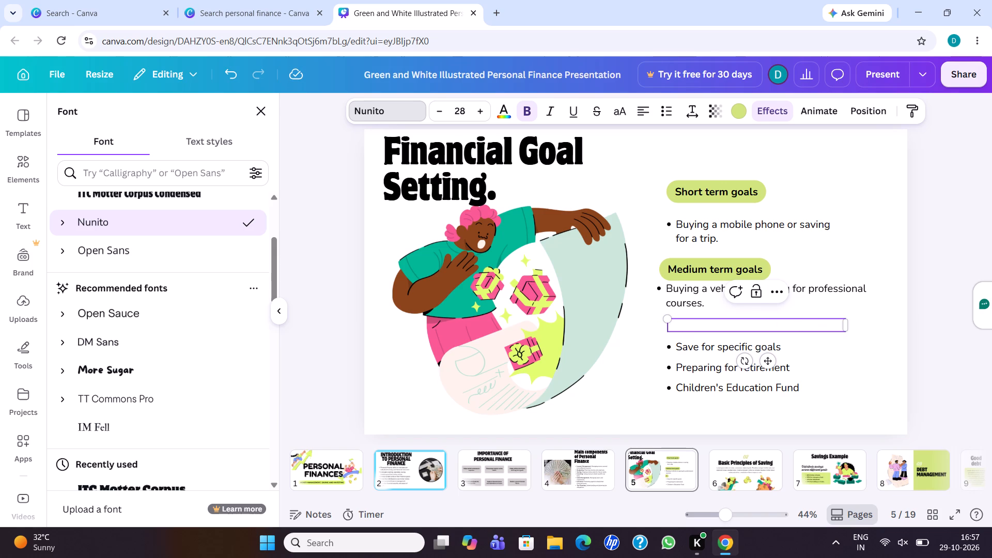
text(ong term goals)
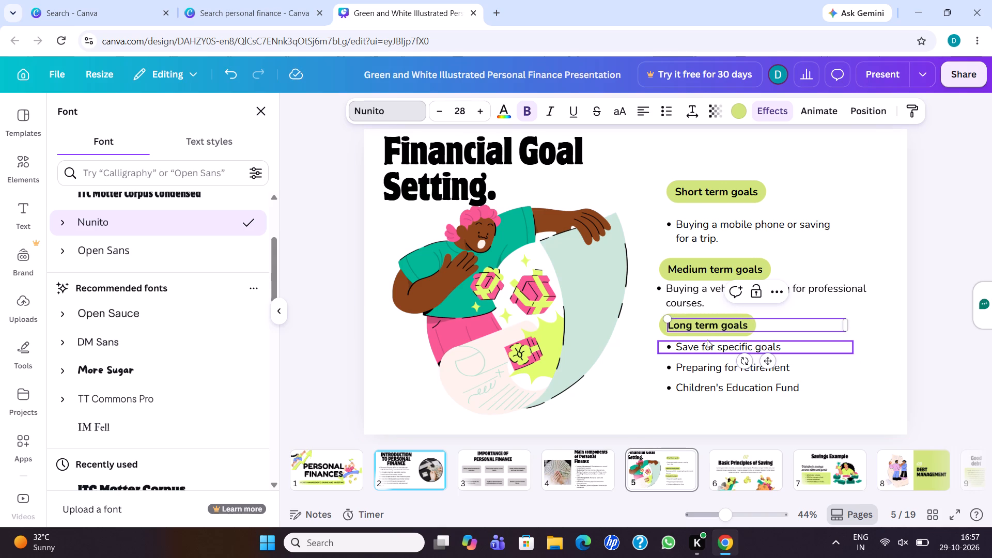
Replace the "Save for specific goals" bullet with "Buying a house, retirement planning or building wealth.".
click(707, 339)
click(707, 346)
key(BackSpace)
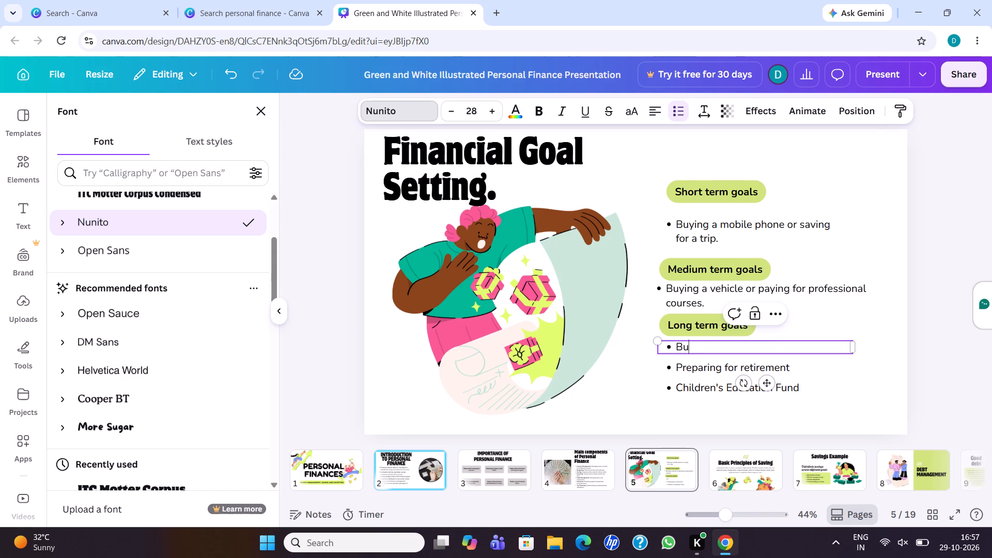
text(ing a)
key(space)
text(house)
key(space)
key(BackSpace)
text(,)
key(space)
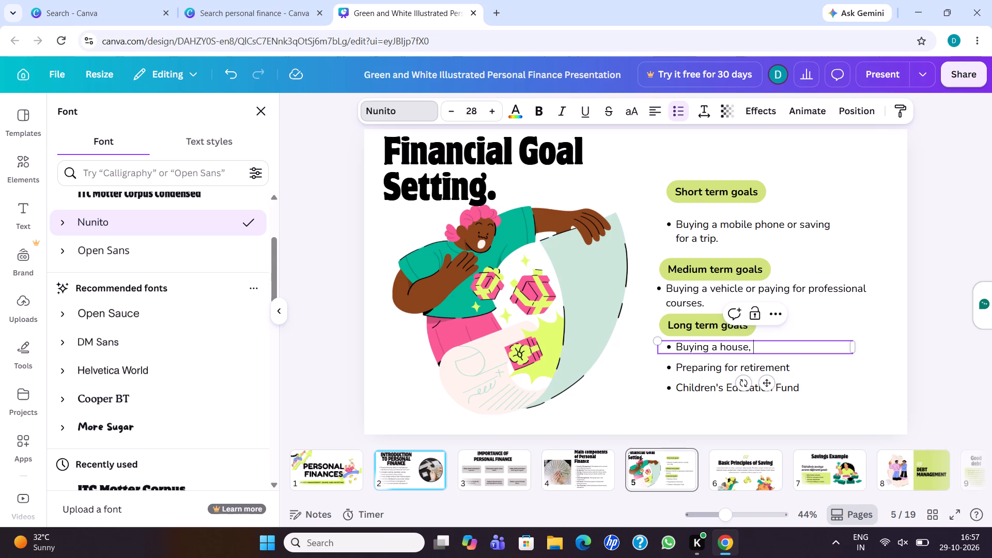
text(ret)
text(irement)
key(space)
text(plannin)
text(g or bui)
text(lding)
key(space)
text(wealth)
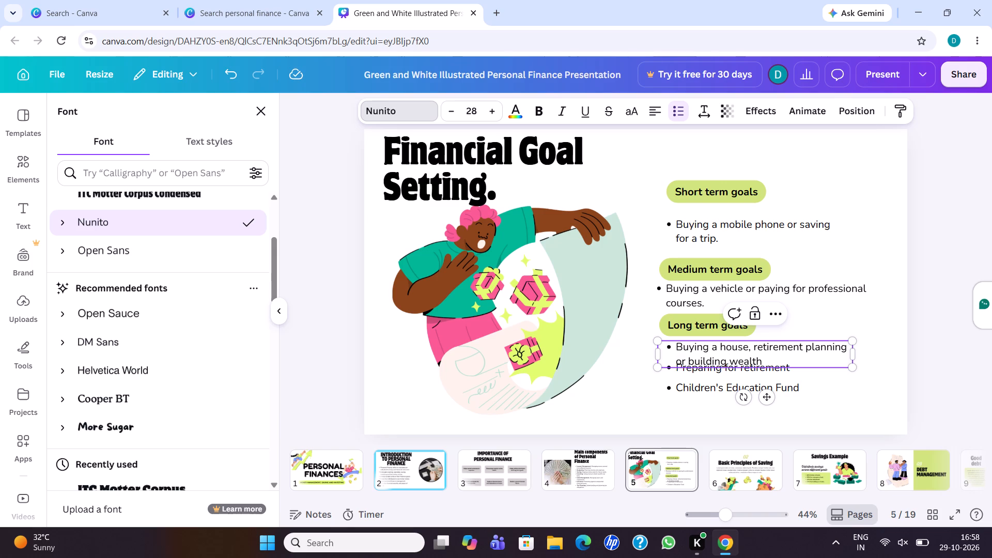
key(period)
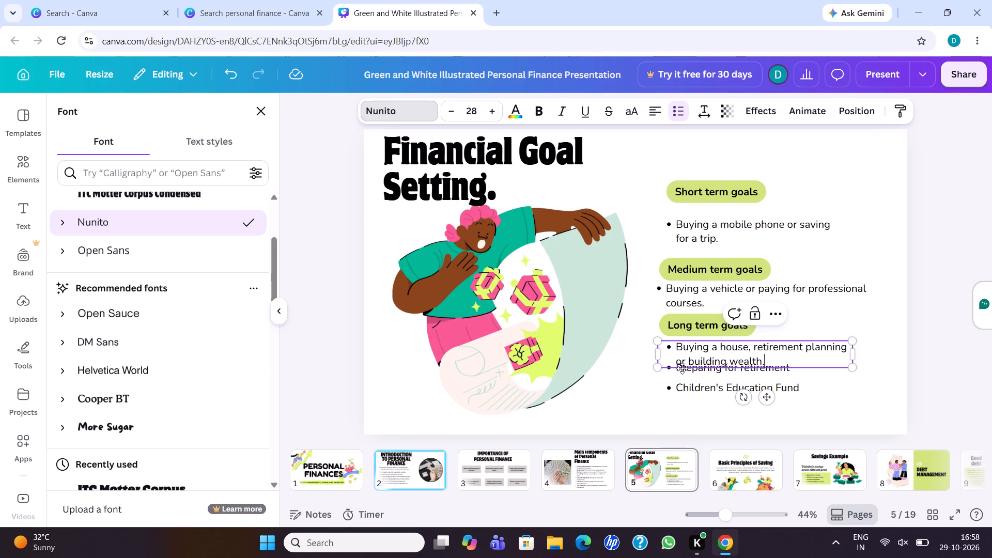
Delete the leftover "Preparing for retirement" and "Children's Education Fund" bullets below the long term goals example.
click(682, 367)
click(690, 370)
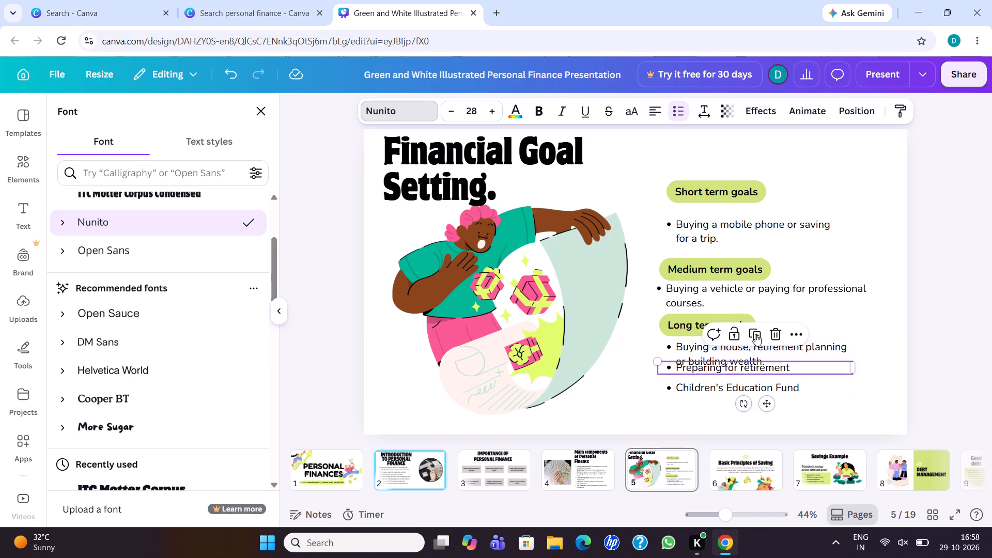
click(773, 334)
click(729, 385)
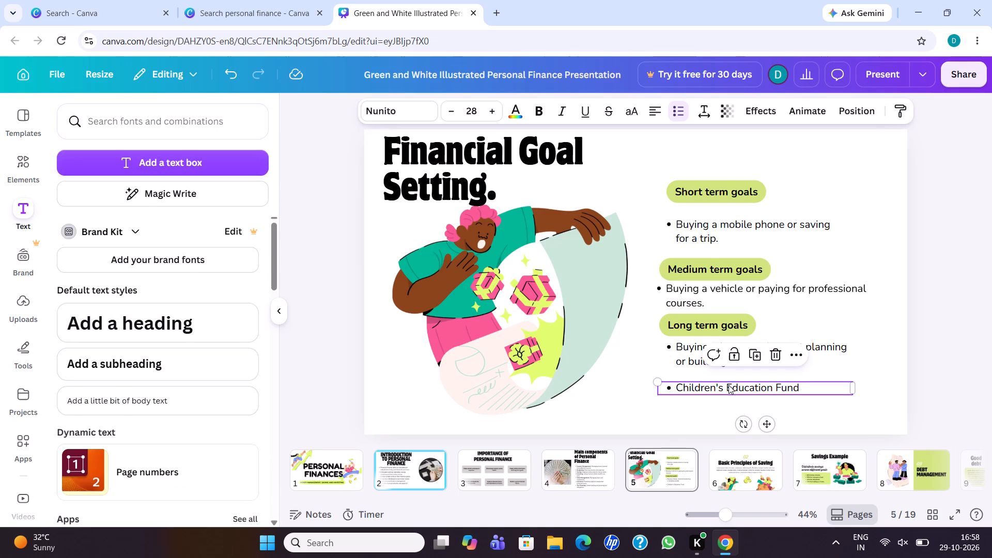
click(782, 349)
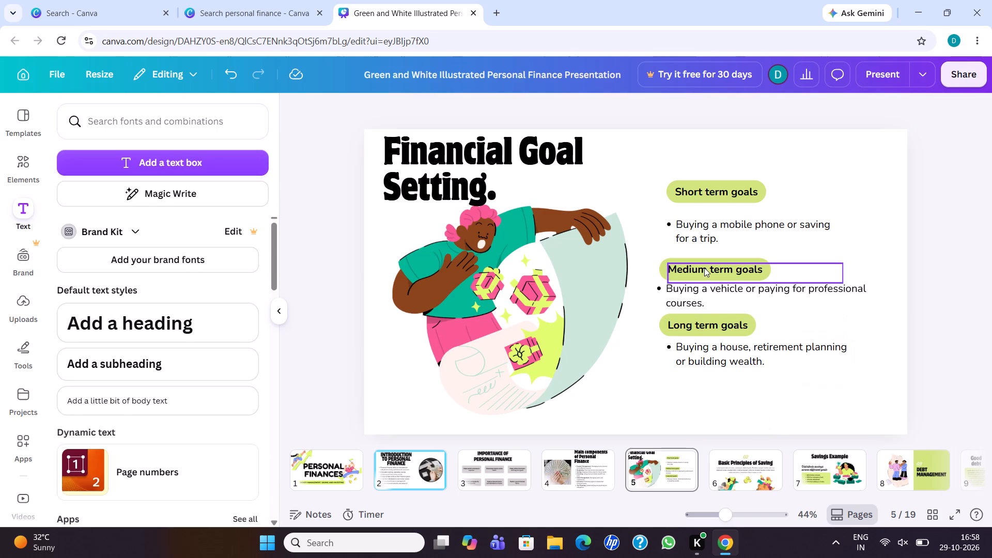
Move the "Short term goals" heading down in line with the lower headings, and nudge its mobile phone bullet slightly up and right.
drag(702, 191, 691, 204)
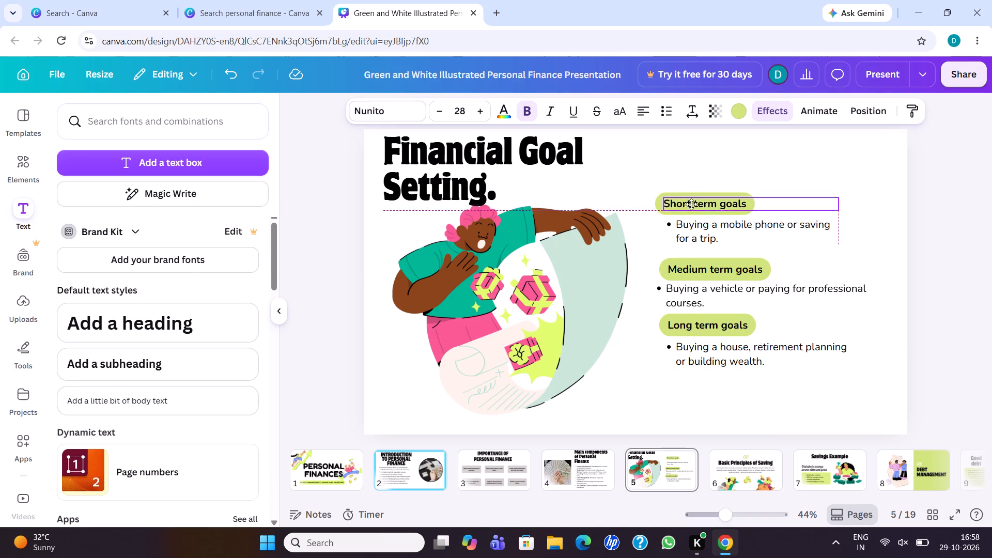
drag(691, 204, 693, 198)
click(698, 226)
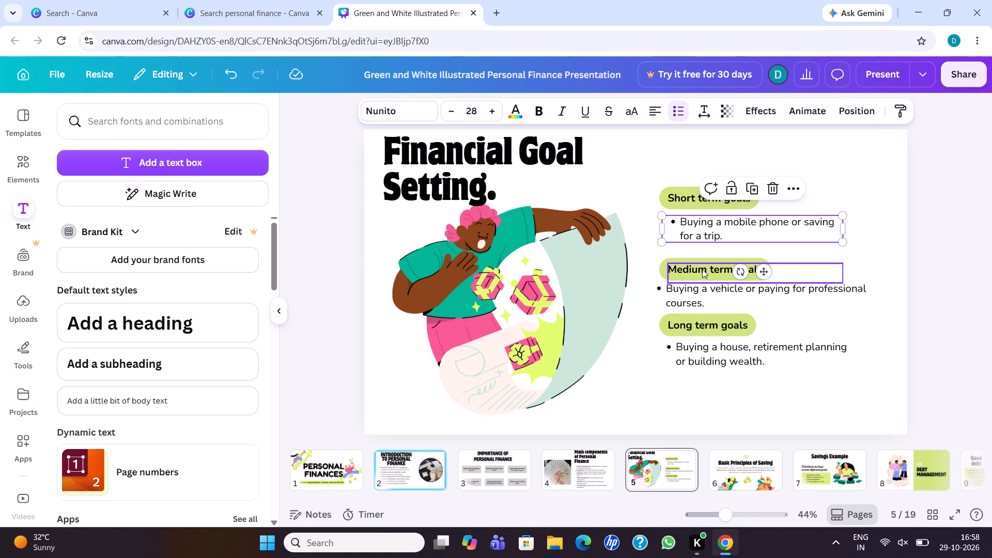
Nudge the "Medium term goals" heading slightly up and right, and adjust the position of its vehicle bullet.
drag(702, 269, 706, 263)
drag(696, 287, 698, 287)
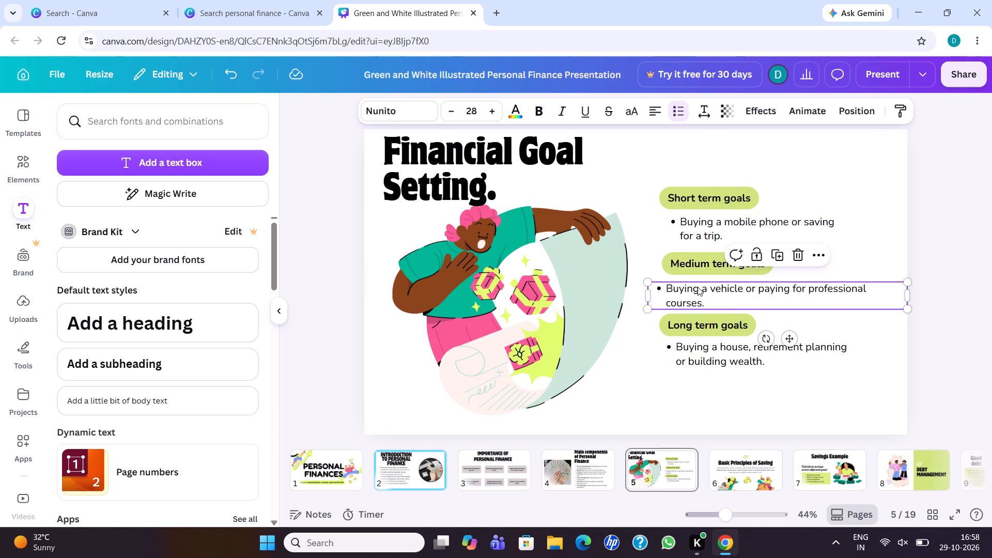
Nudge the vehicle bullet under the "Medium term goals" heading slightly to the right.
drag(698, 287, 703, 287)
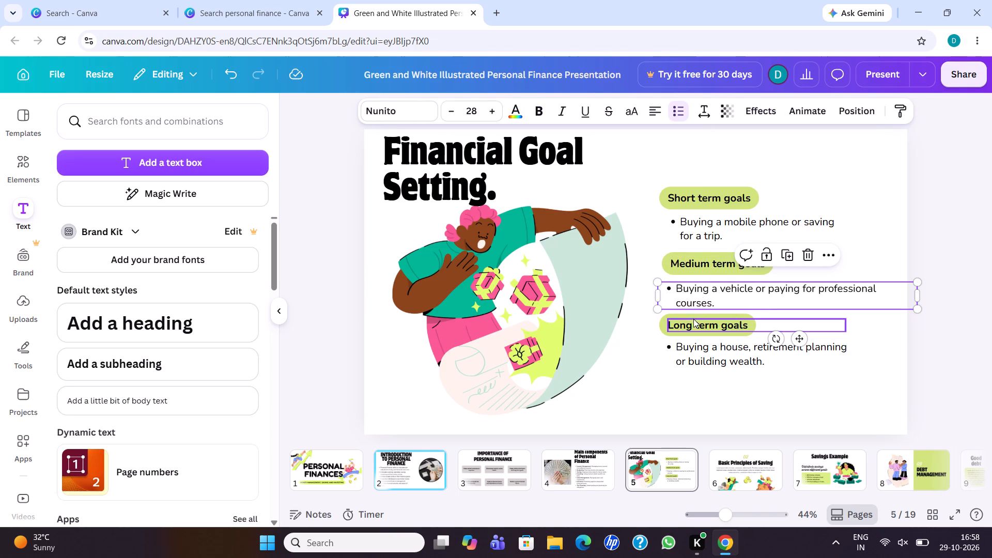
Nudge the "Long term goals" heading slightly right, and move its house-buying bullet slightly down and right.
drag(693, 318, 699, 318)
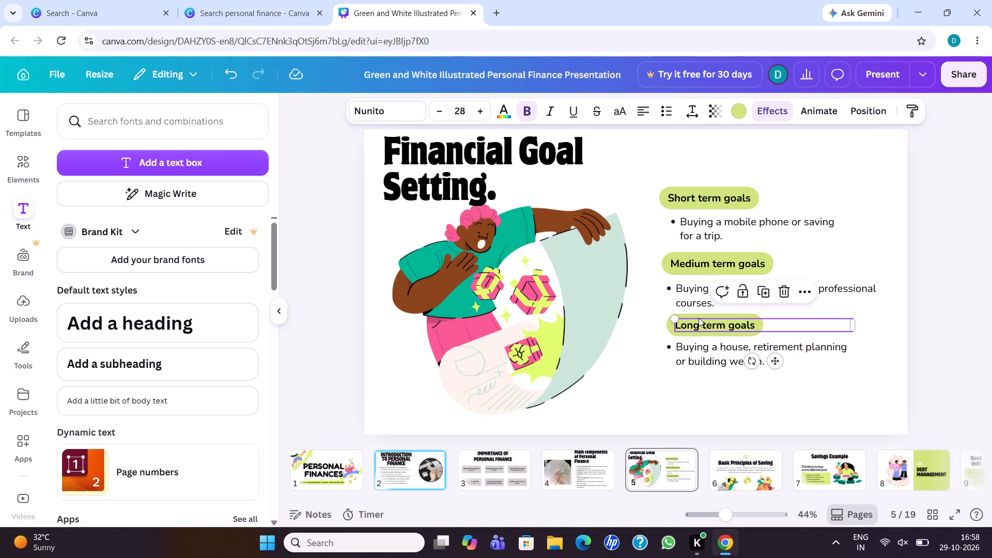
click(700, 345)
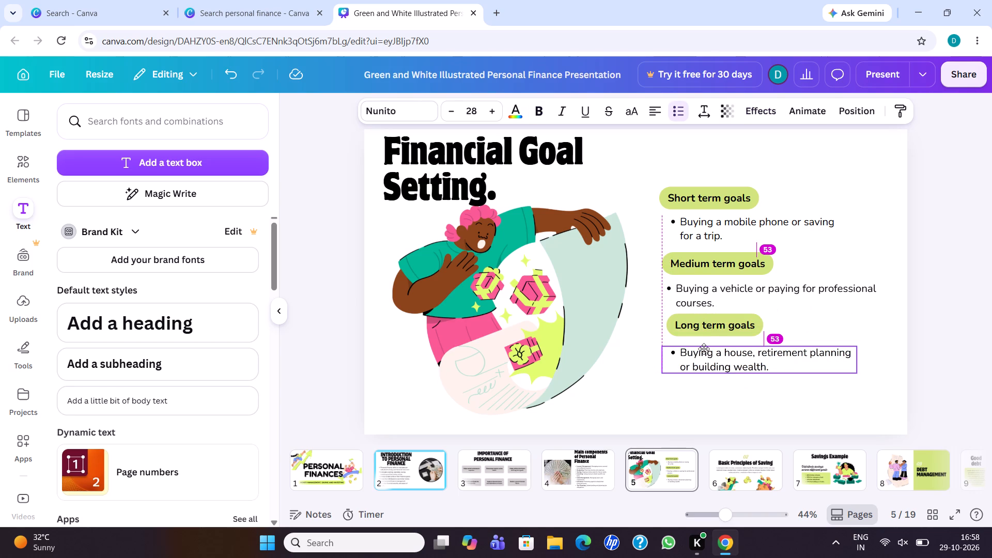
click(531, 253)
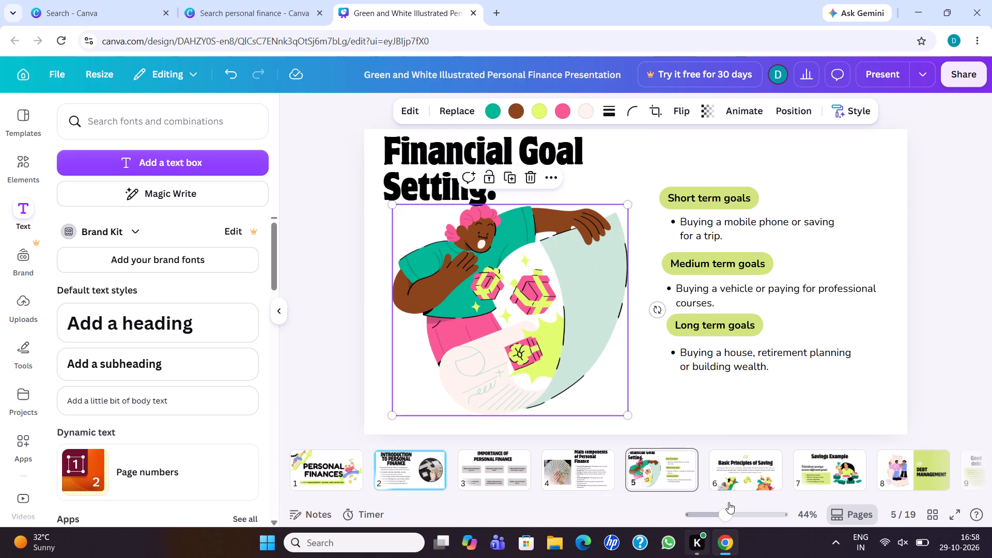
Go to slide 6, "Basic Principles of Saving".
click(750, 486)
click(991, 0)
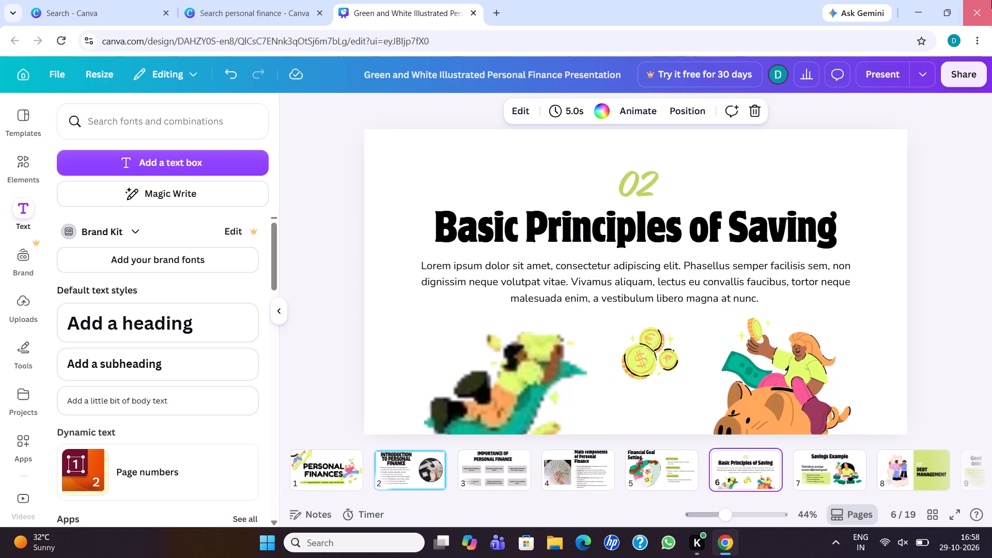
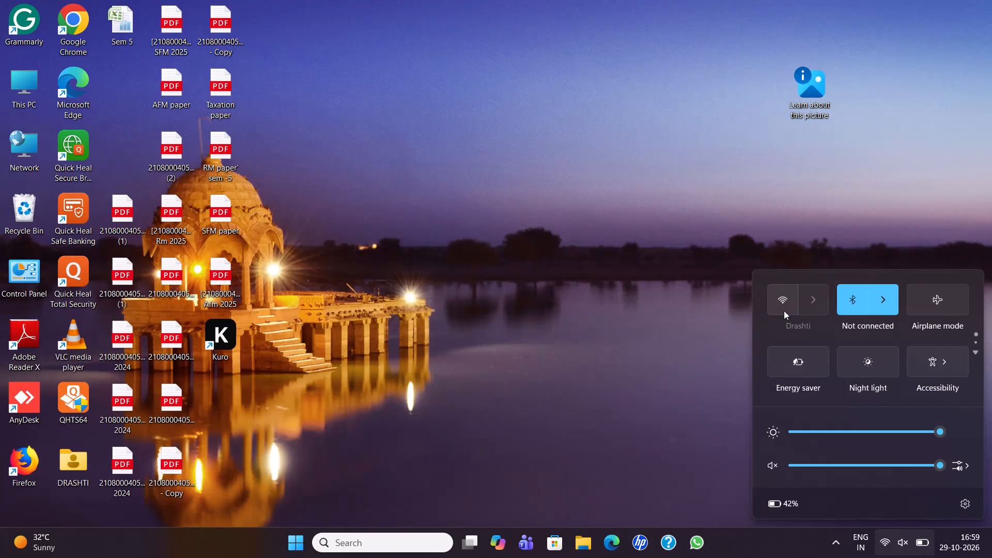
Close the quick settings and shut down the computer.
click(617, 304)
click(290, 540)
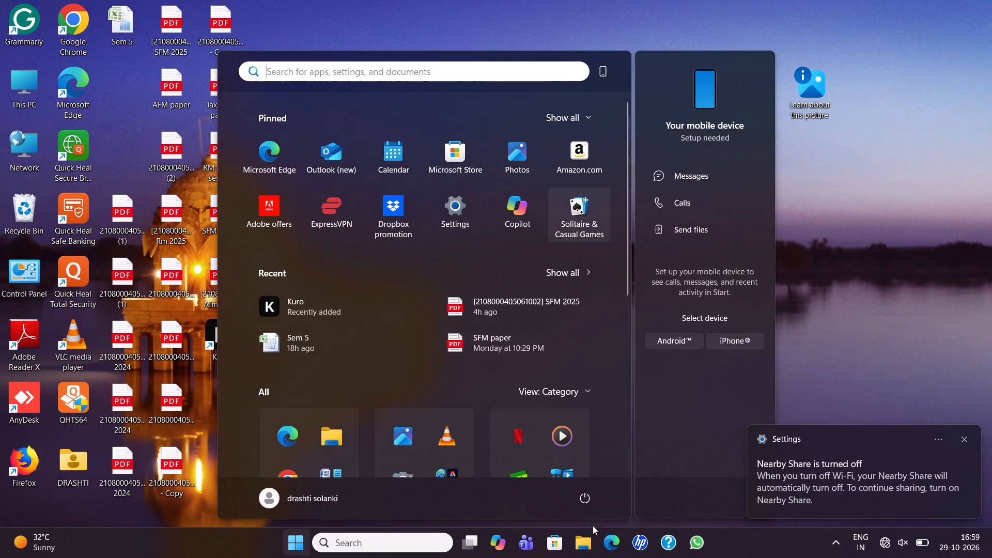
click(580, 497)
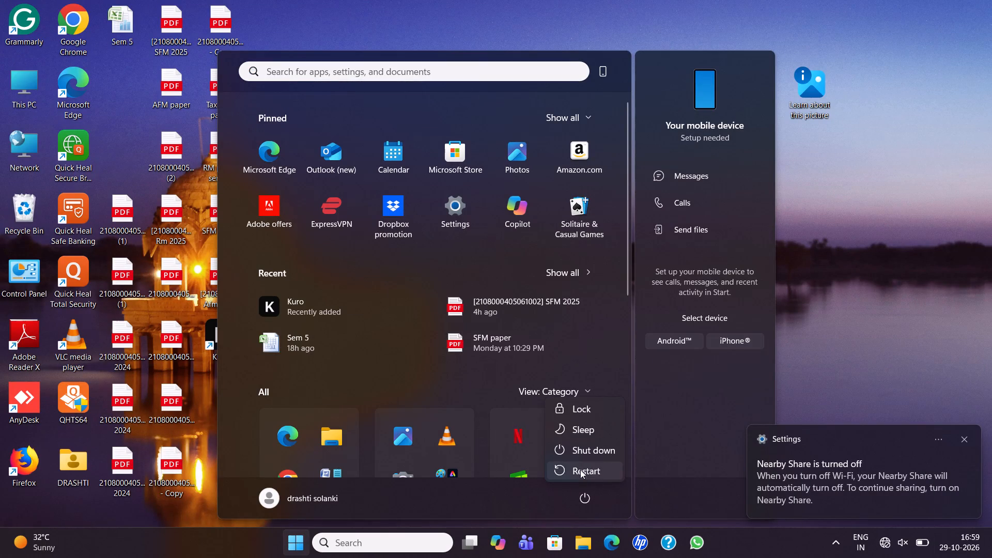
click(583, 451)
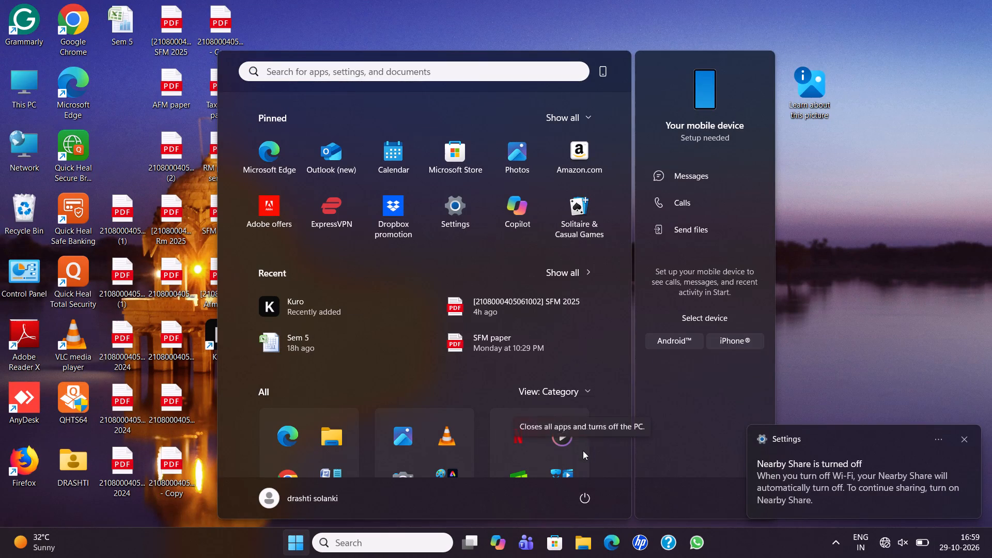